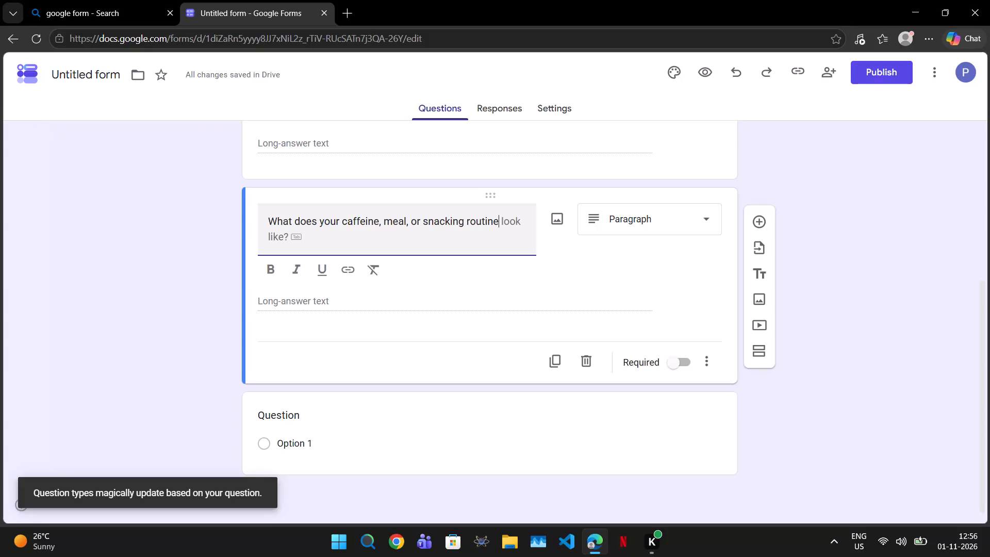
Complete the question text to read "What does your caffeine, meal, or snacking routine look like during exam days?".
key(space)
text(look like during exam)
key(space)
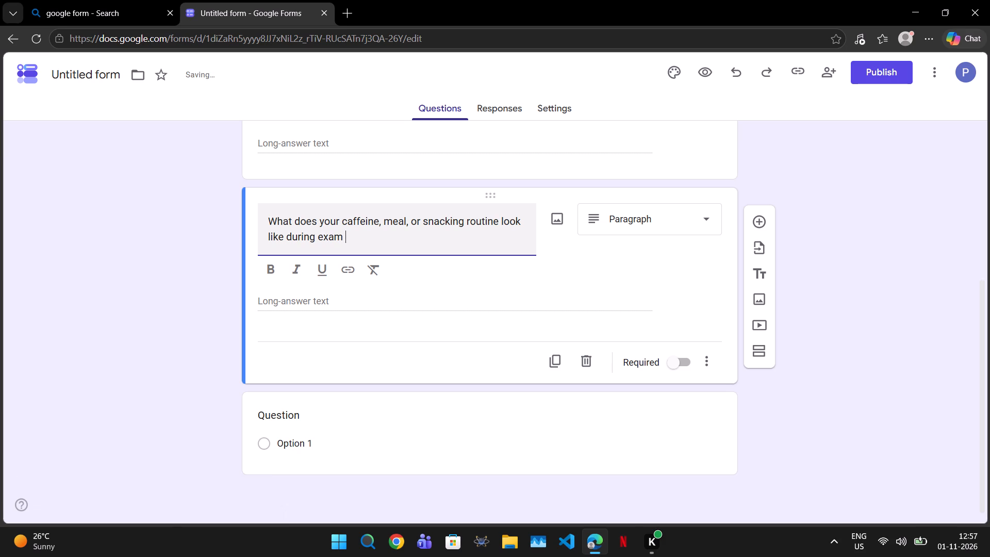
text(days)
key(shift+question)
Change the caffeine and snacking question's type to Multiple choice, without an "Other" option.
click(622, 227)
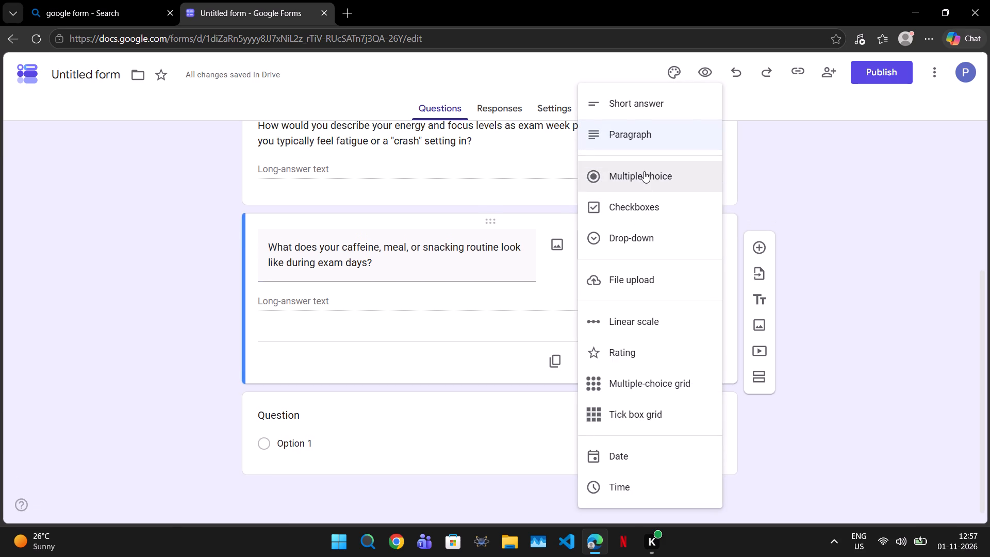
click(644, 171)
click(377, 330)
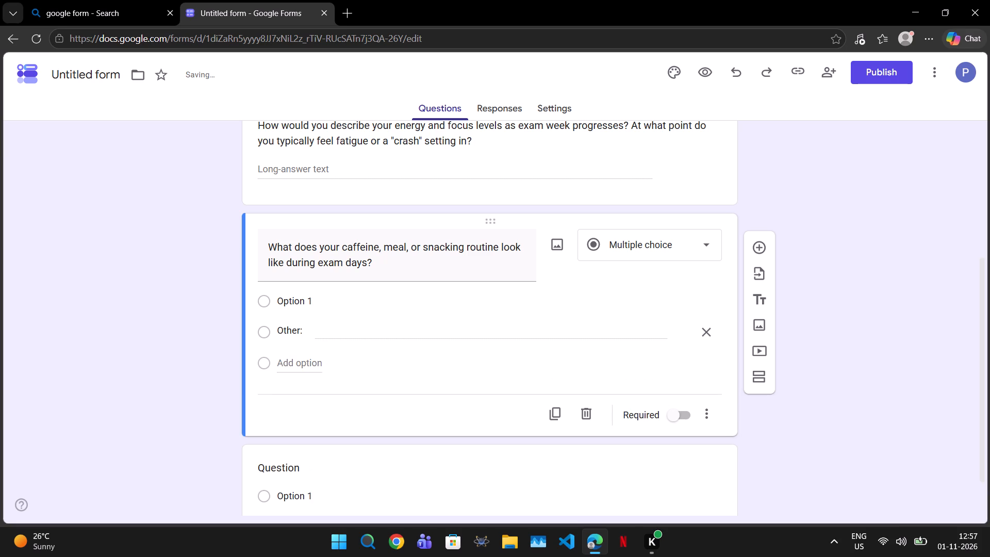
click(703, 334)
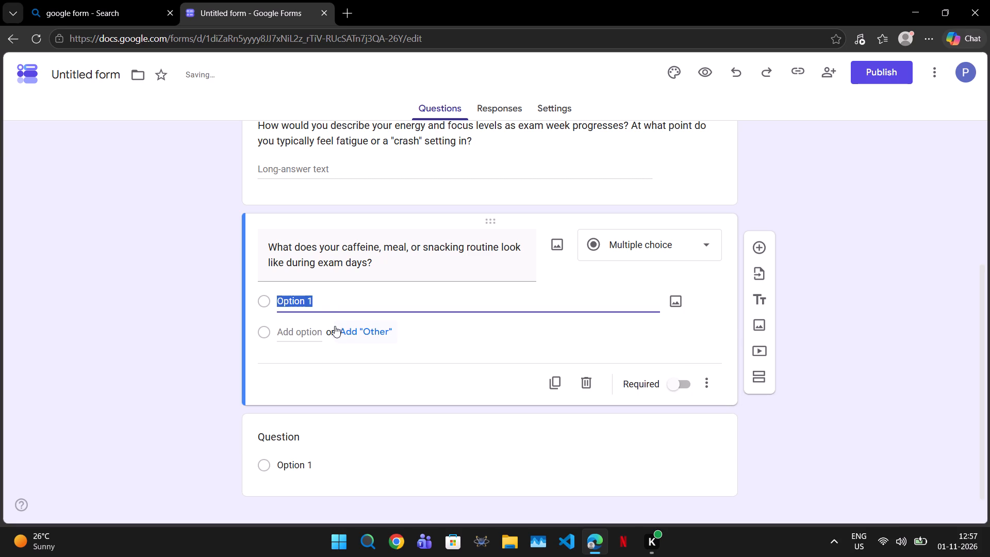
Replace the first option's text with "Frequent coffee/tea/energy drinks".
click(375, 294)
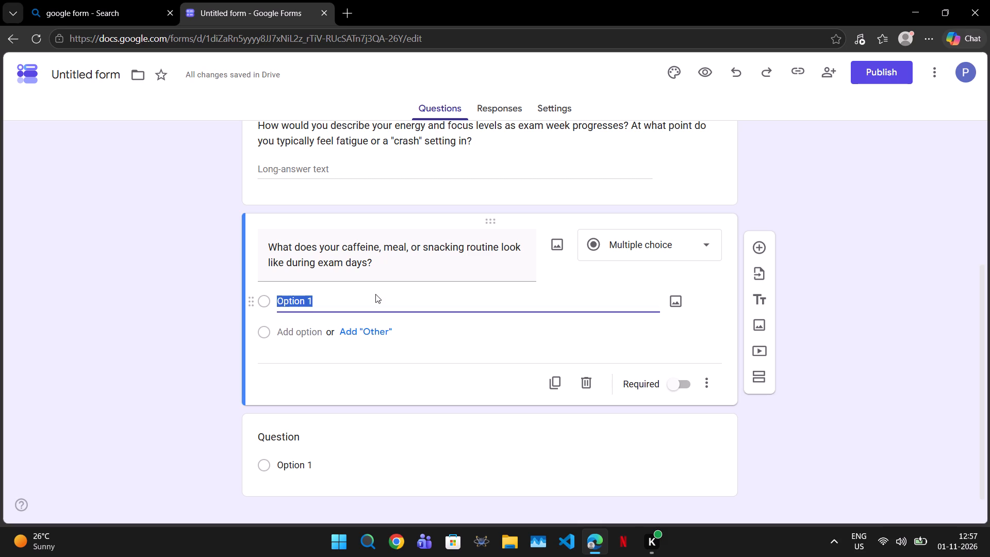
click(335, 296)
scroll(335, 296, down, 1)
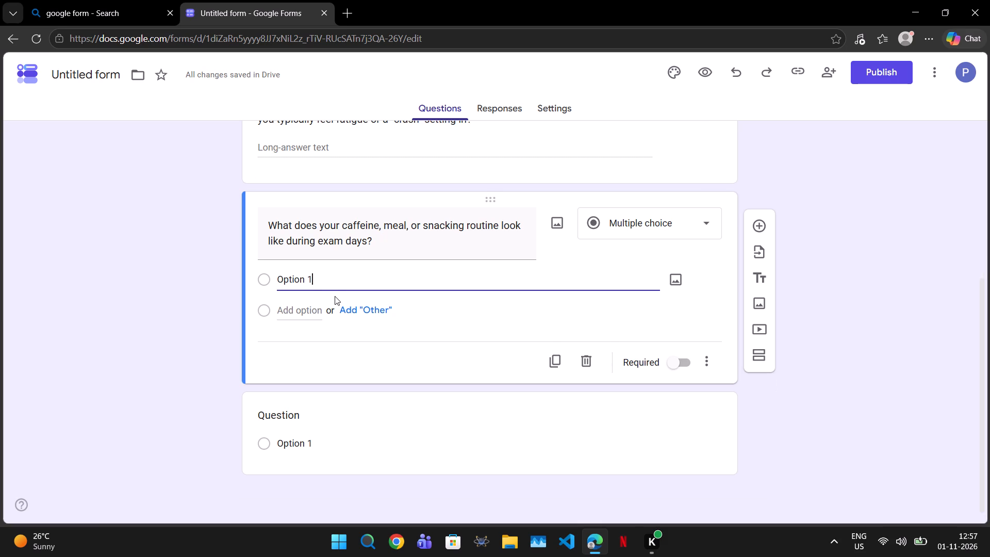
scroll(335, 296, down, 1)
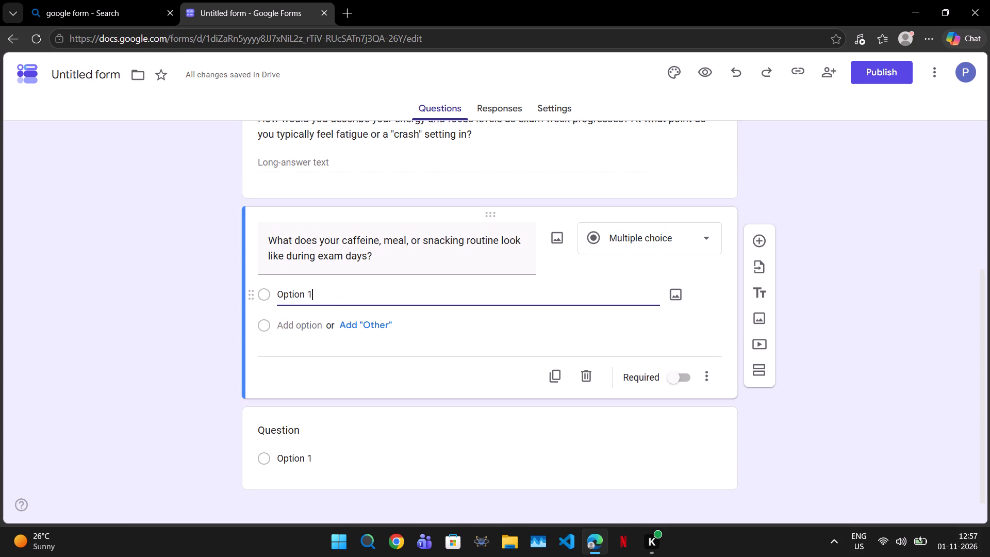
click(331, 296)
key(BackSpace)
key(BackSpace)
key(BackSpace)
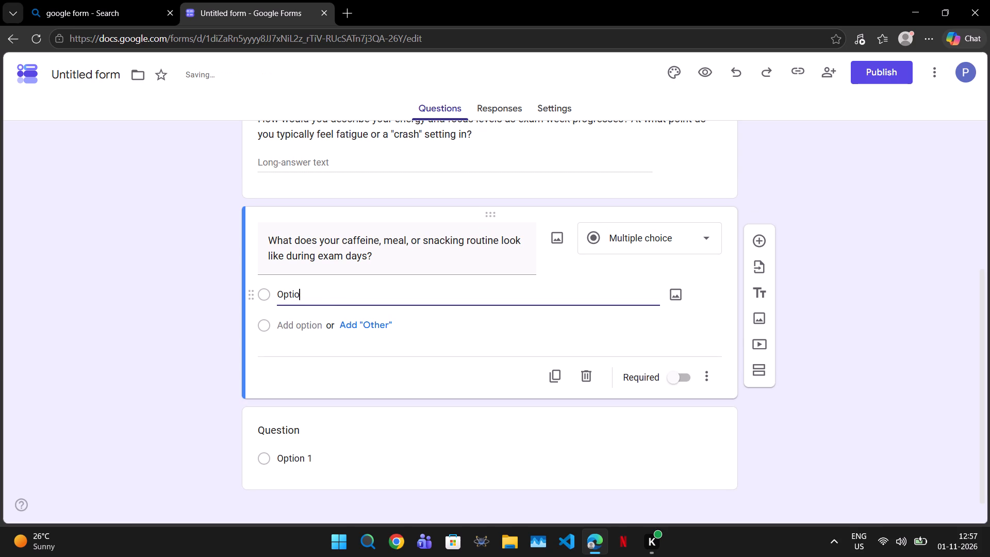
key(BackSpace)
key(BackSpace)
key(BackSpace)
key(BackSpace)
key(BackSpace)
key(space)
text(coffee)
text(/tea/)
text(energy drinks)
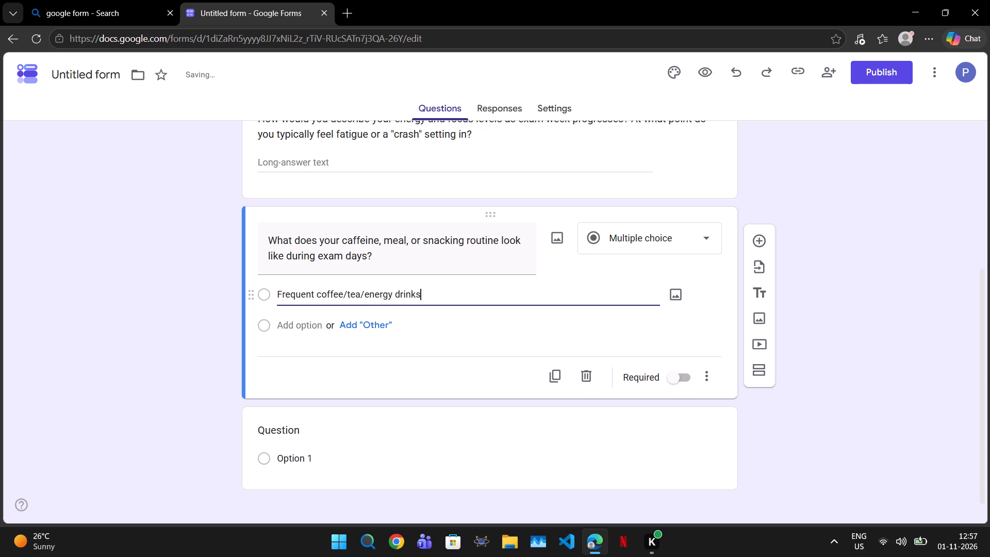
Add a second option reading "Irregular meal timings or skipping meals".
key(Return)
key(BackSpace)
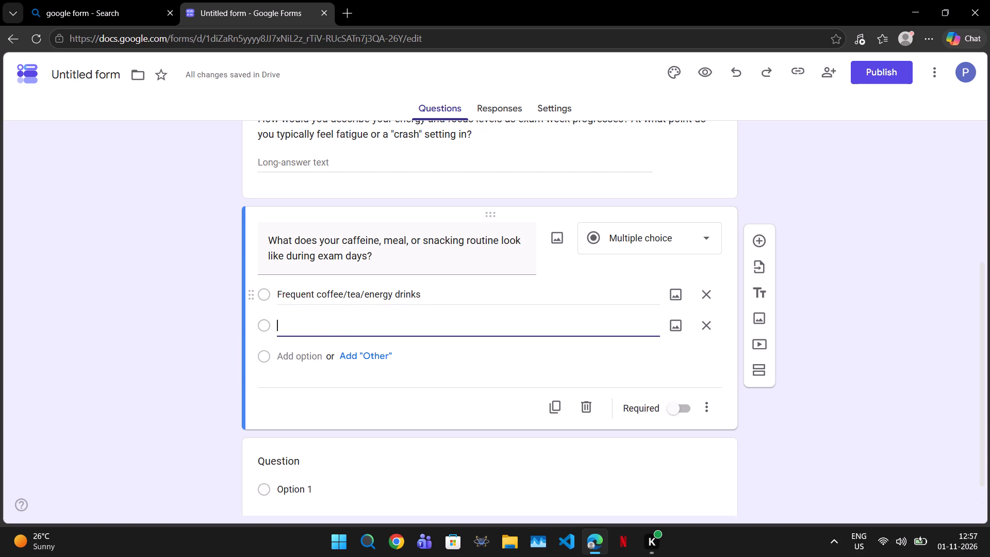
text(rregular)
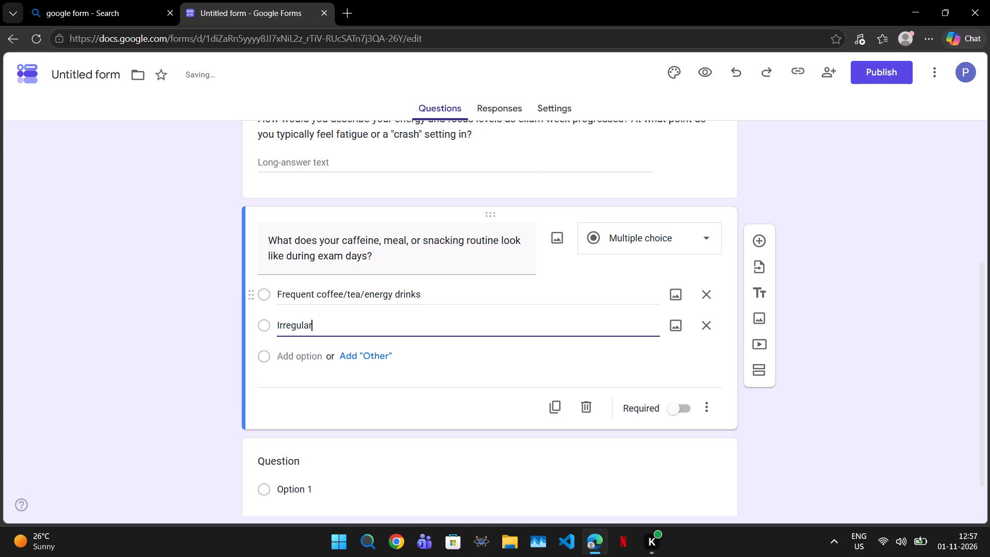
key(space)
text(meal timings)
key(space)
text(or skipping)
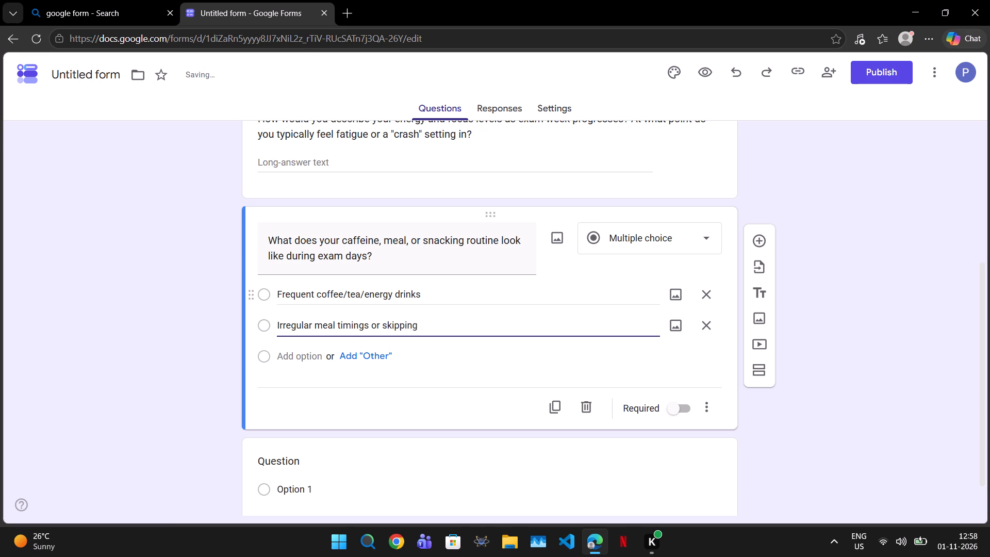
key(space)
text(meals)
Add a third option reading "Snacking frequently while studying".
key(Return)
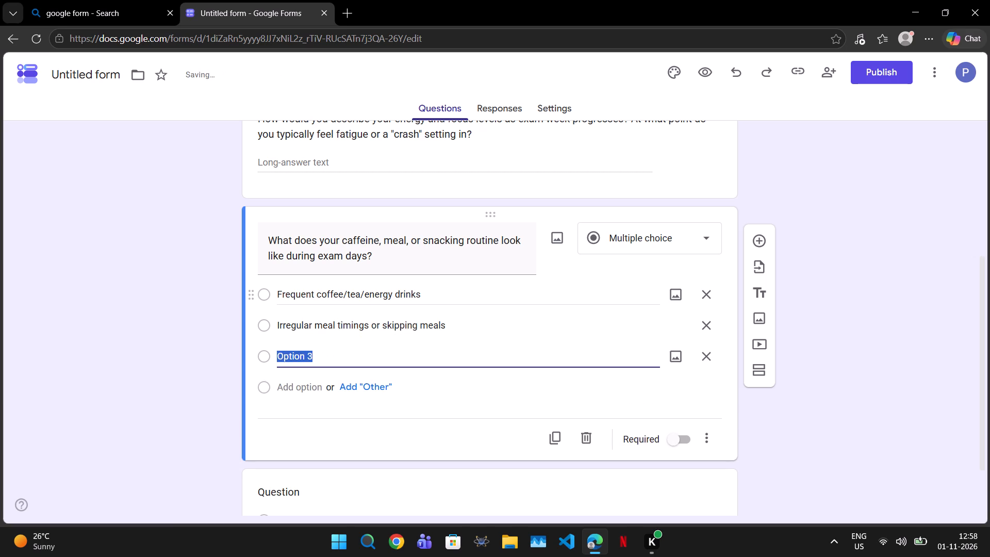
key(BackSpace)
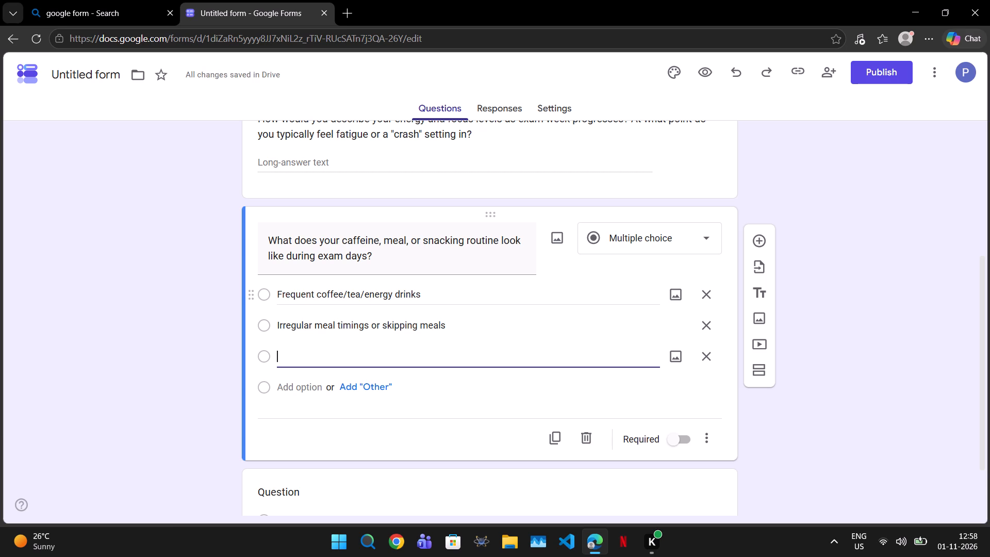
key(s)
key(space)
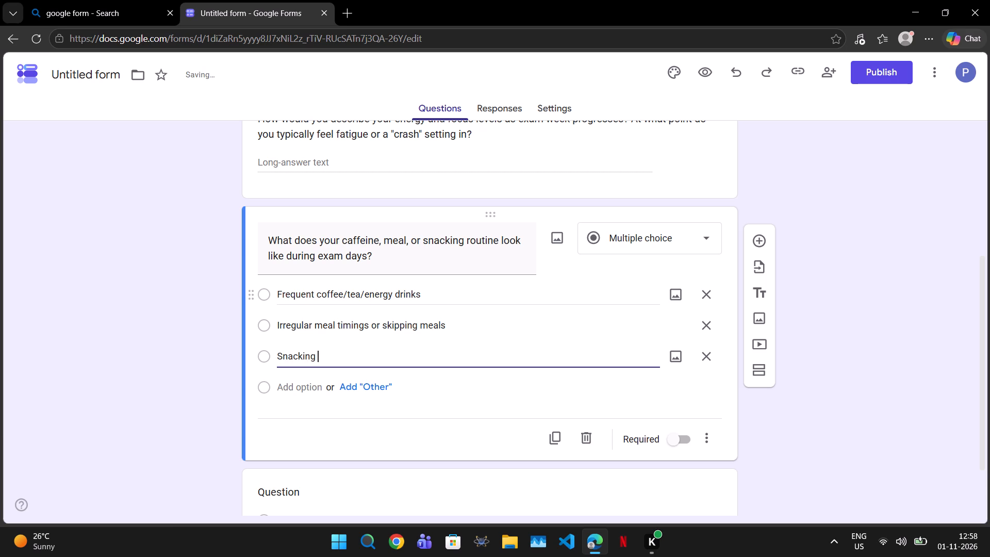
text(frequently)
key(space)
text(while stud)
text(ying)
Add a fourth option reading "Balanced meals at a fixed times".
key(Return)
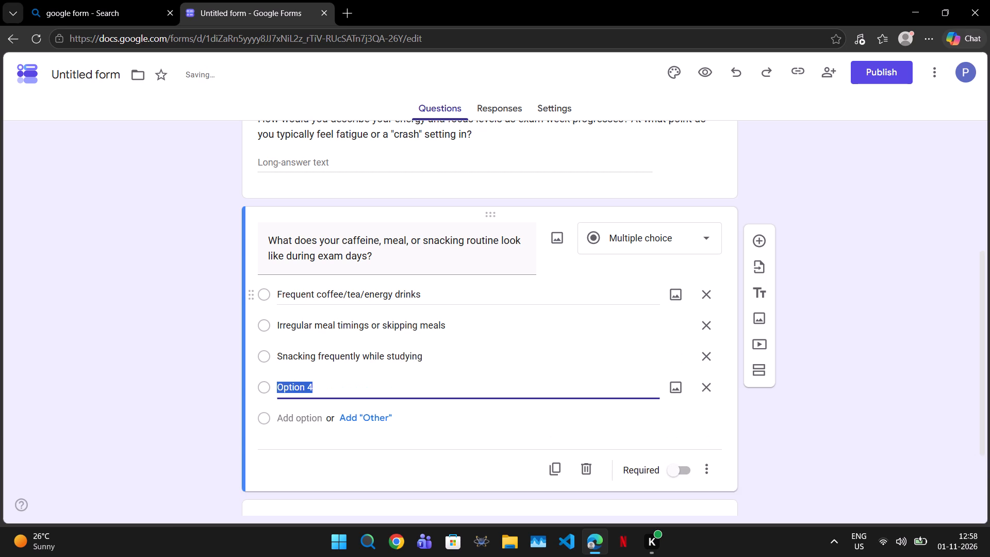
key(BackSpace)
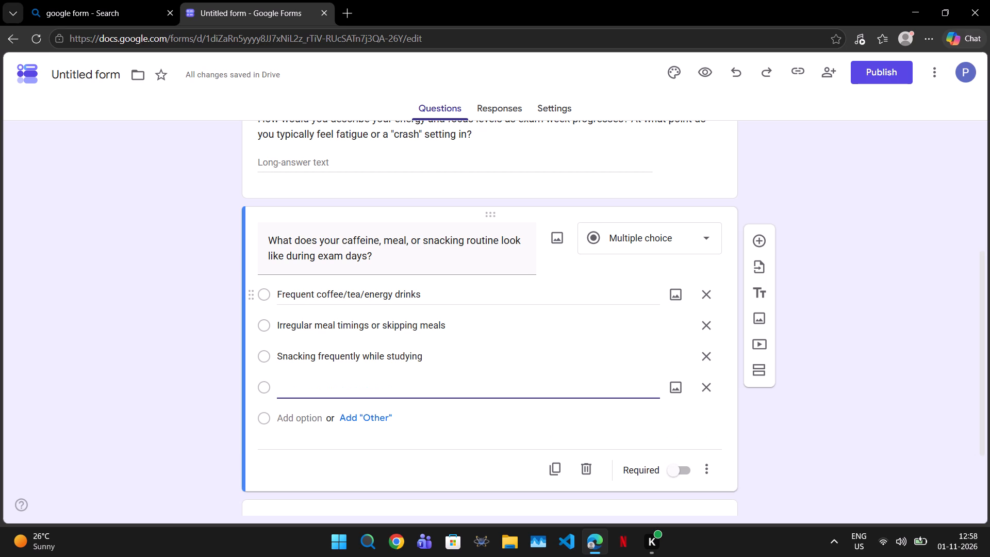
text(alanced meals)
key(space)
text(at a fixed tim)
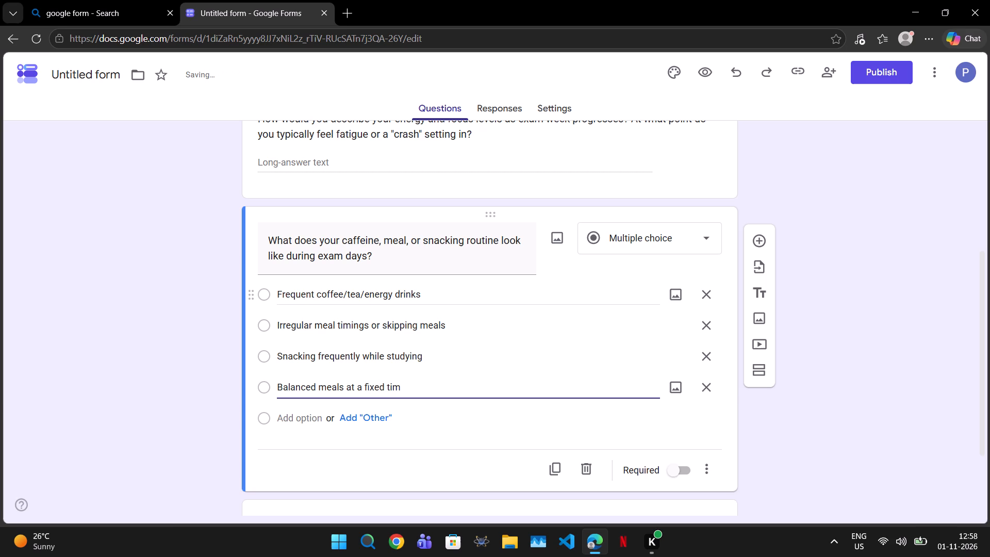
text(es)
Add an "Other" option to the caffeine, meal and snacking question.
click(348, 421)
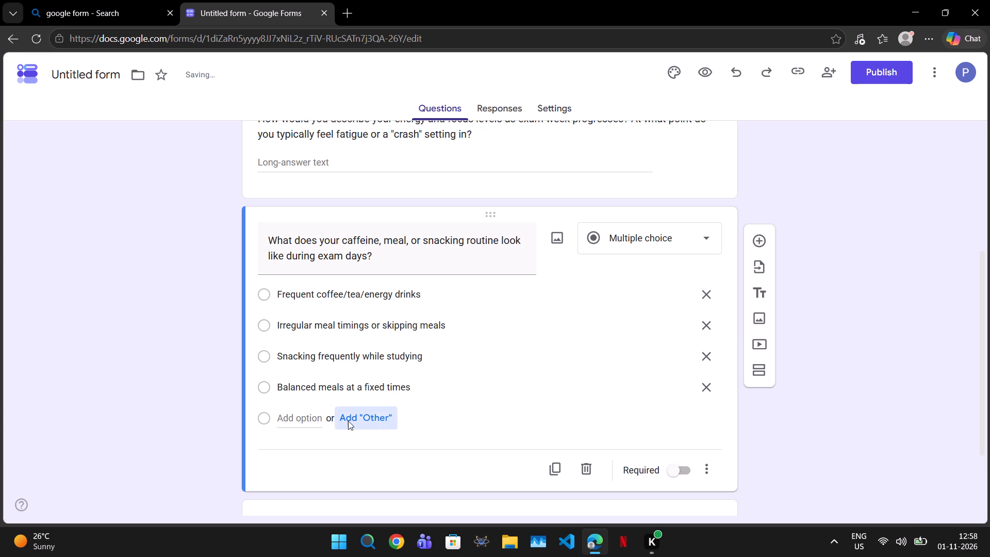
click(266, 327)
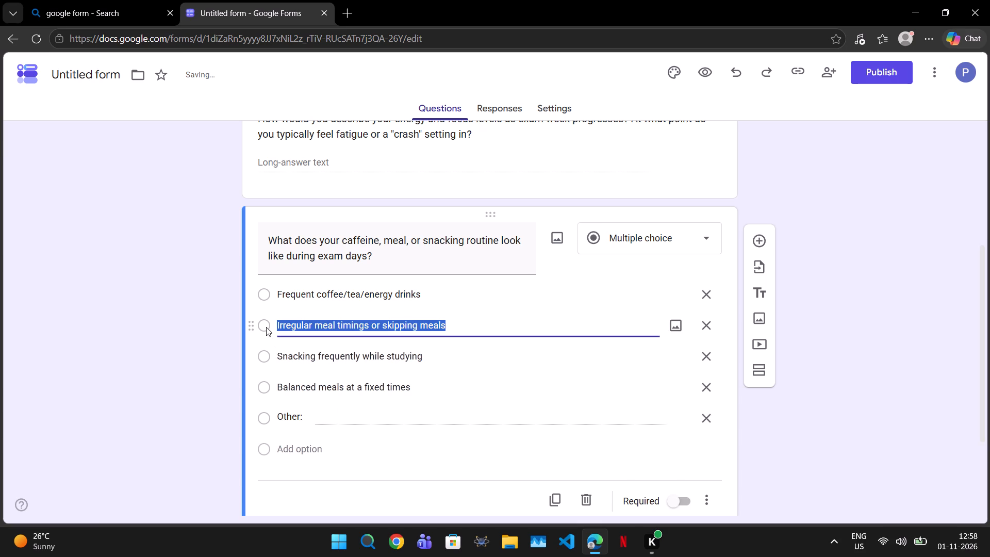
click(488, 314)
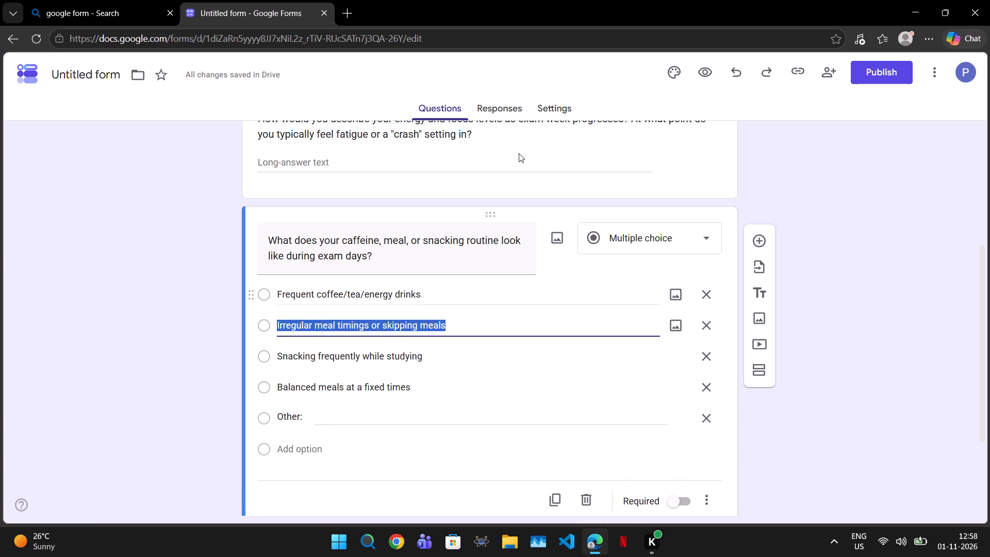
Add a new question directly after the energy and focus levels question.
click(519, 153)
click(488, 281)
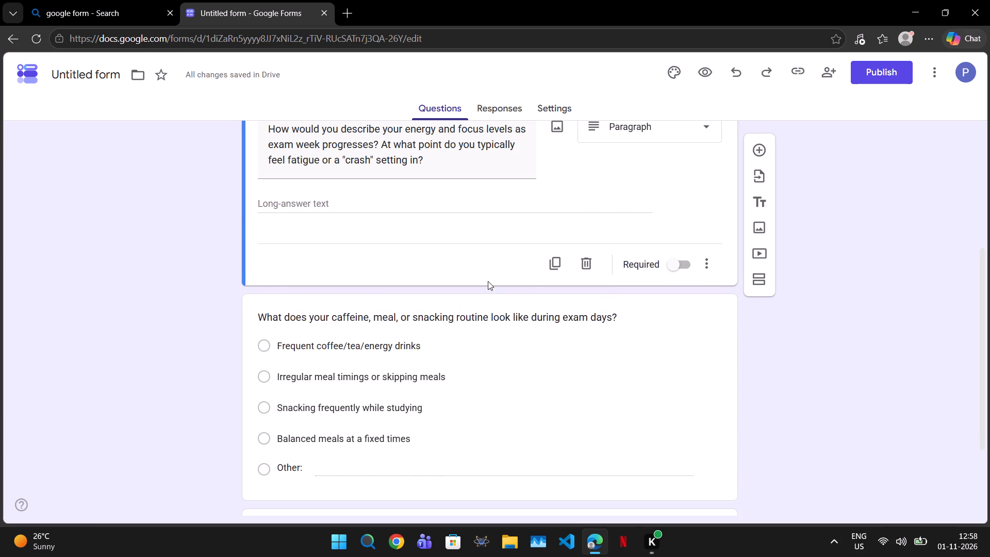
scroll(488, 281, down, 3)
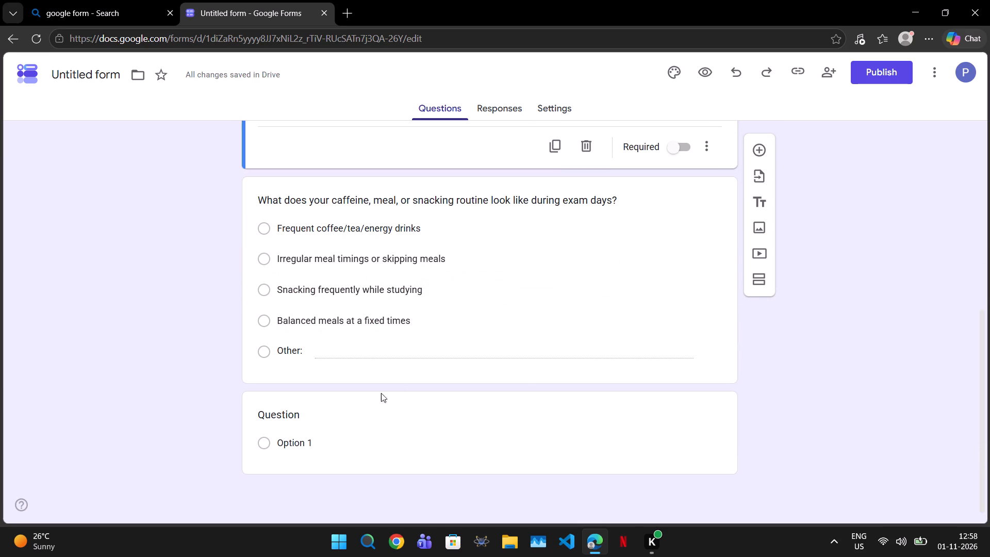
click(763, 146)
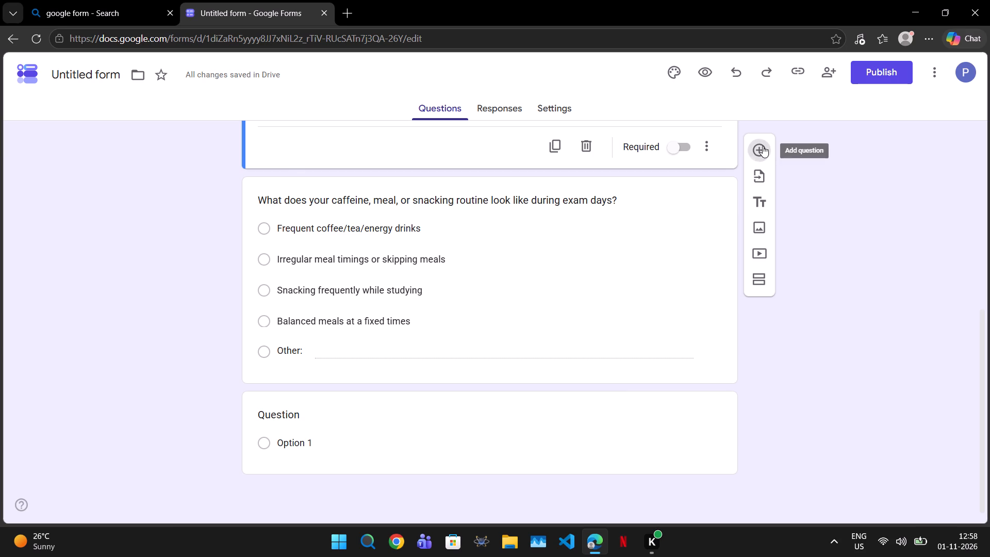
Delete the blank question between the energy and focus question and the caffeine, meal and snacking question.
scroll(625, 291, down, 2)
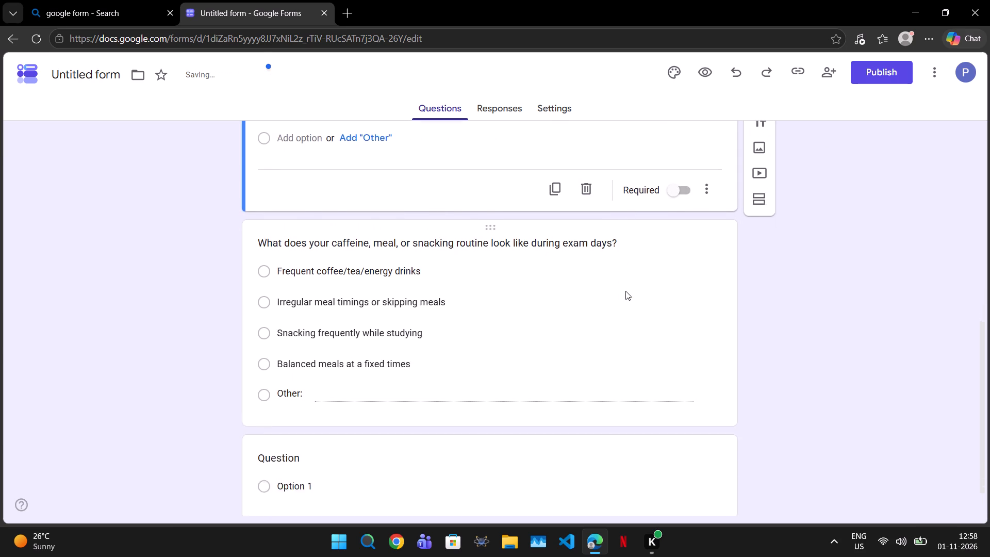
scroll(625, 291, down, 3)
click(597, 383)
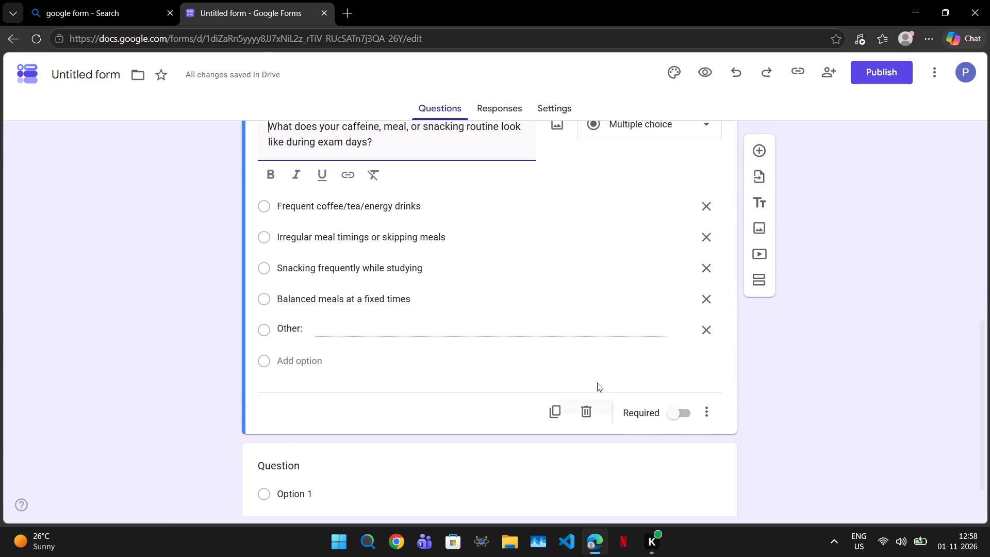
scroll(557, 300, up, 1)
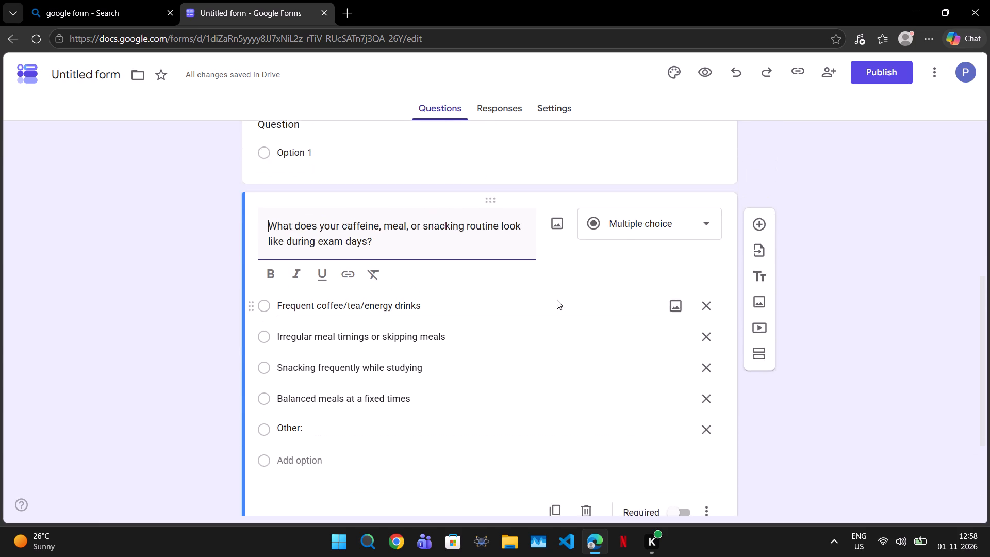
scroll(557, 300, up, 2)
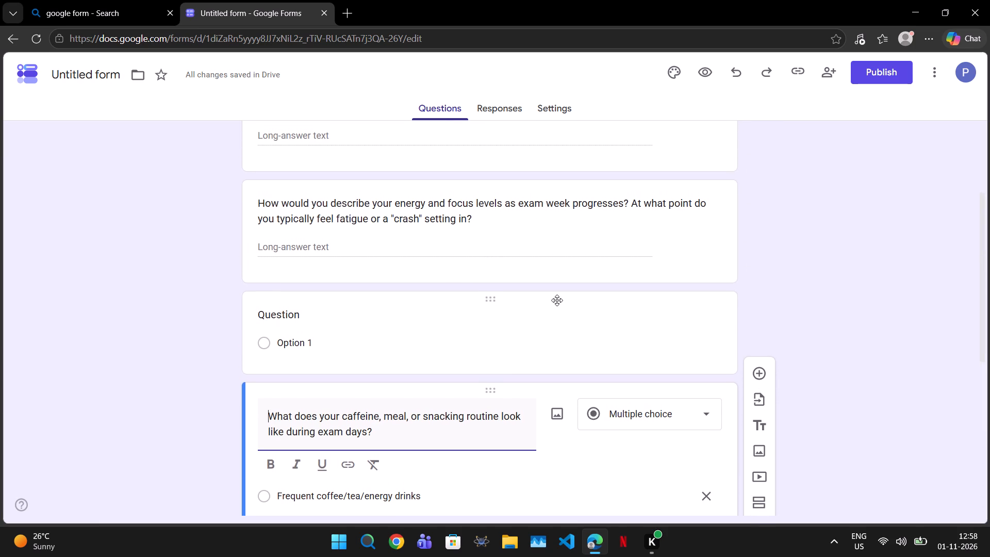
scroll(557, 300, up, 1)
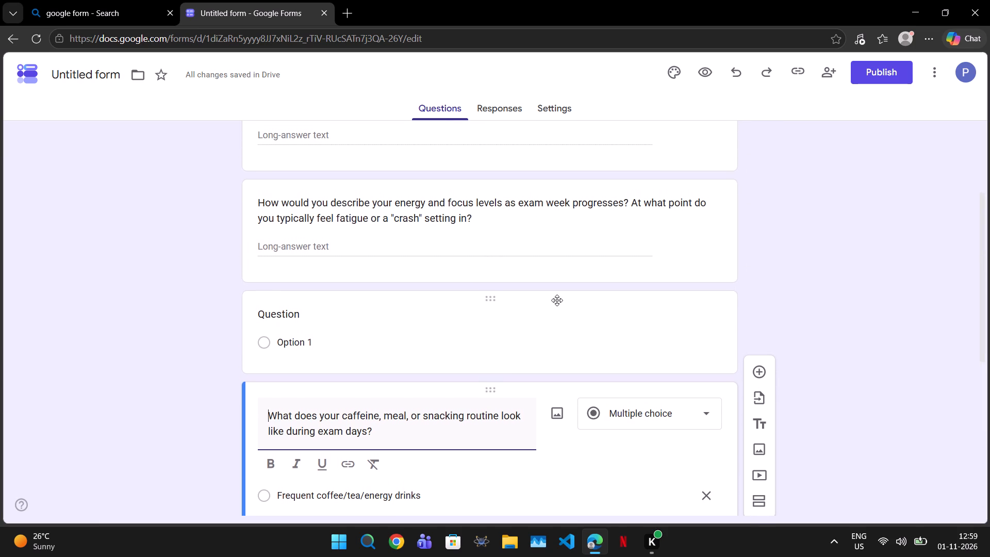
scroll(557, 300, up, 1)
click(534, 313)
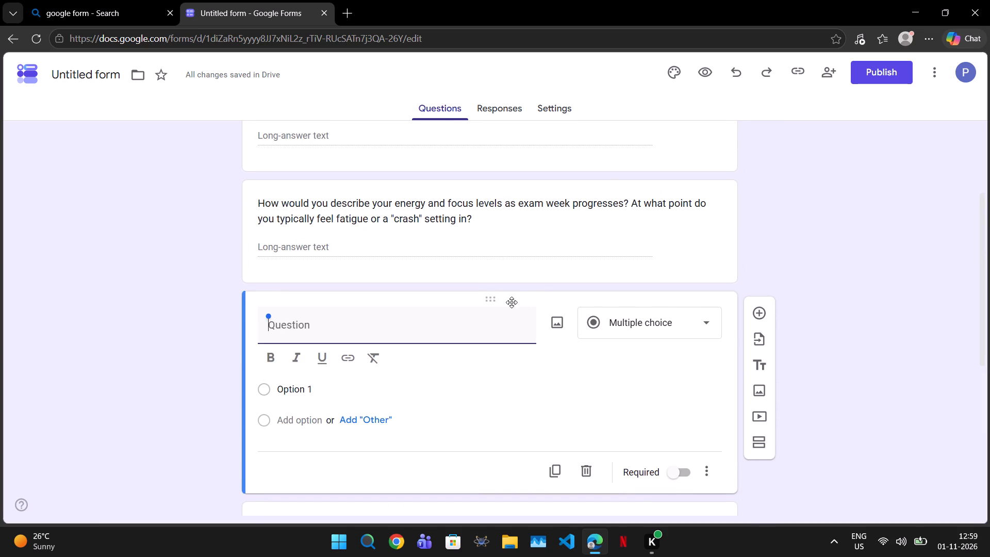
click(514, 300)
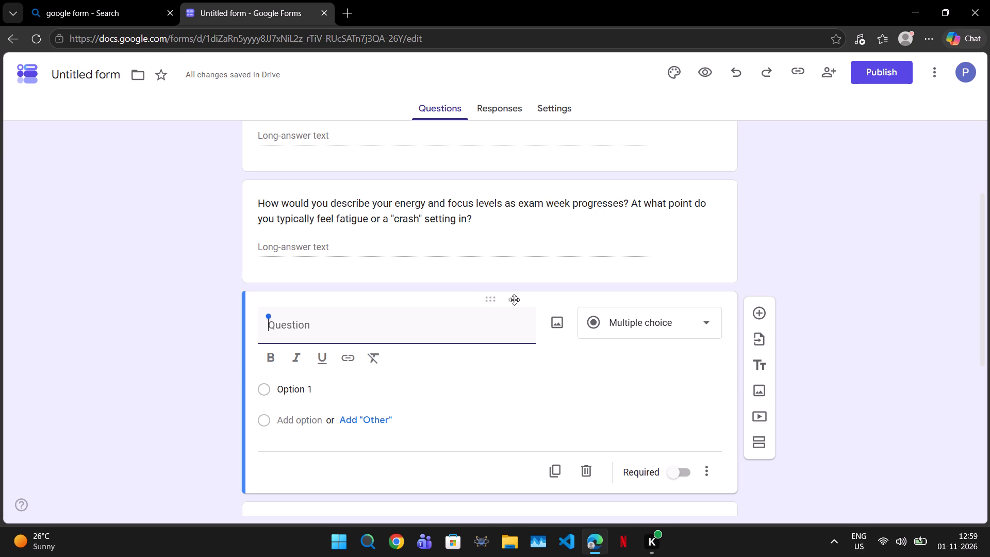
click(514, 300)
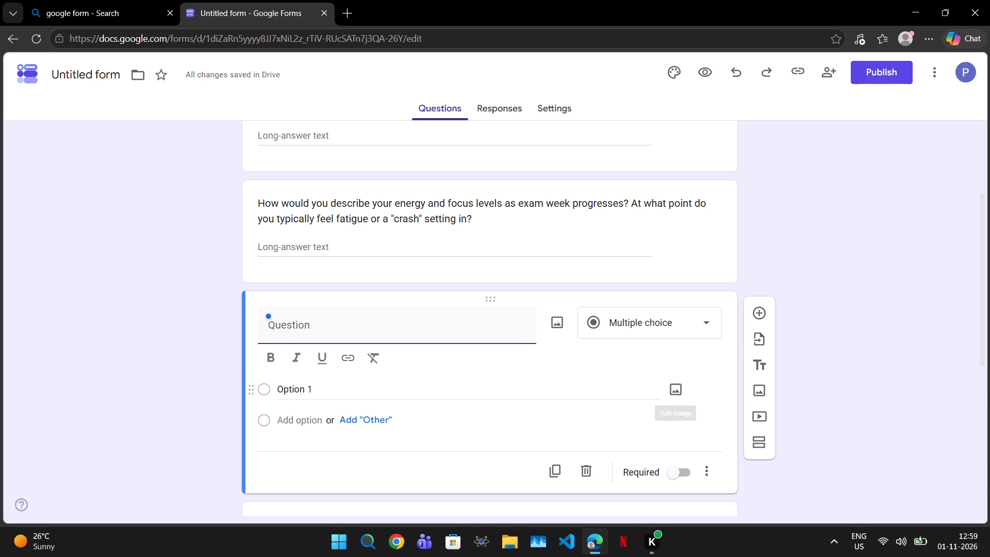
click(701, 468)
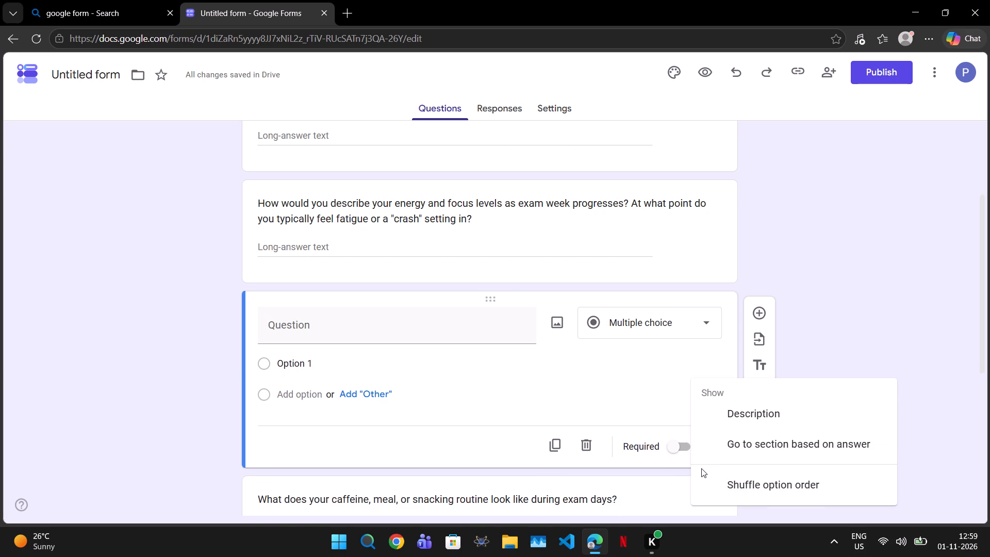
click(589, 442)
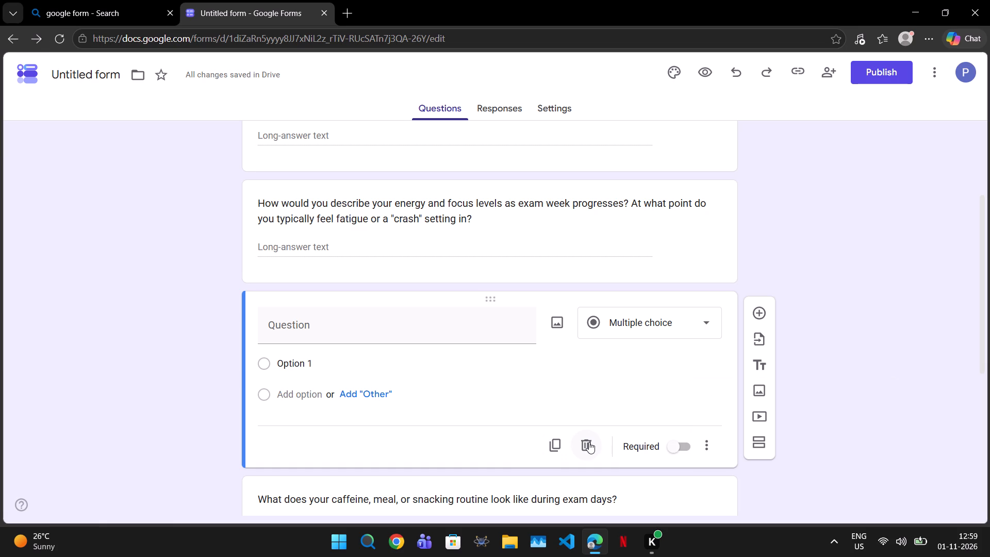
click(585, 447)
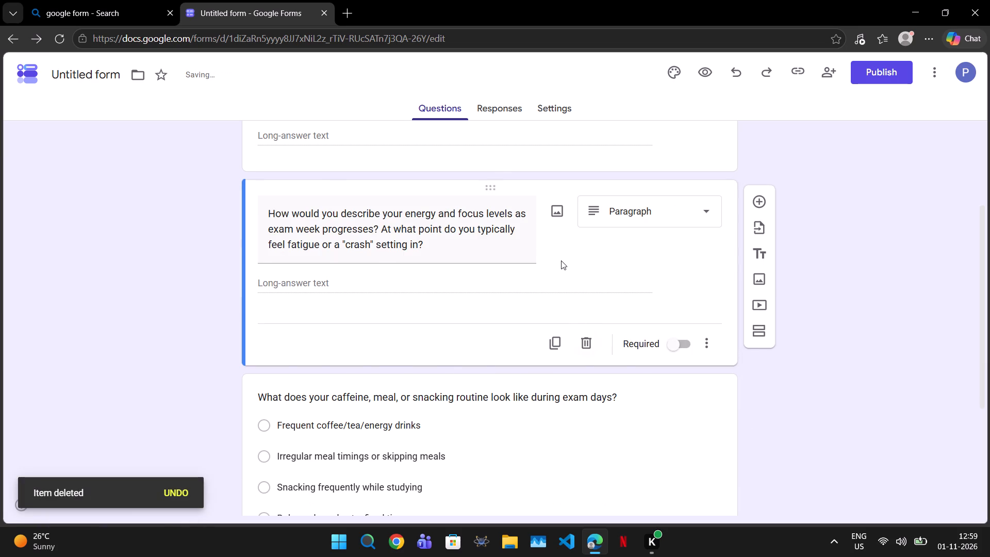
Review the order and content of the form's questions, from the end of the form back to its header.
scroll(561, 260, up, 8)
scroll(561, 260, down, 1)
scroll(381, 237, down, 2)
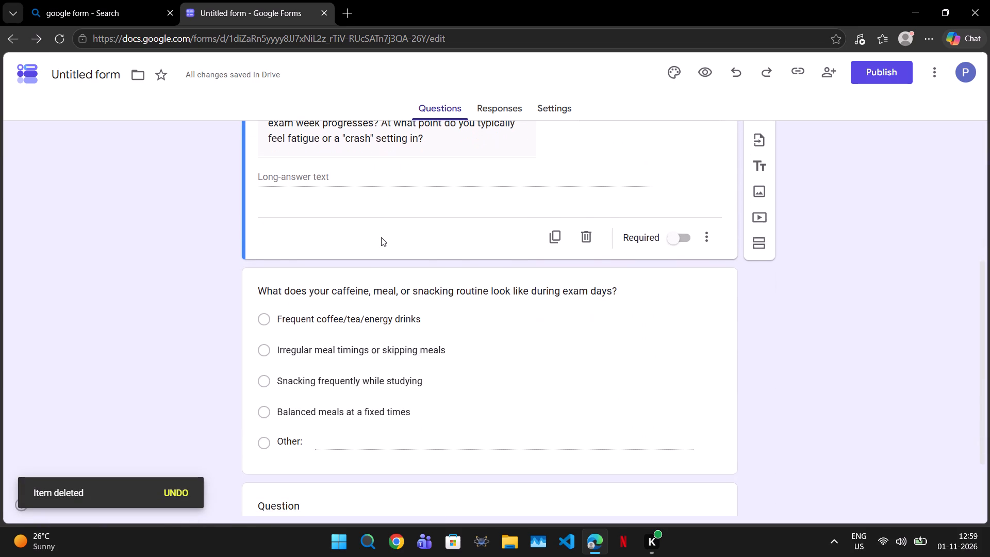
scroll(381, 237, down, 2)
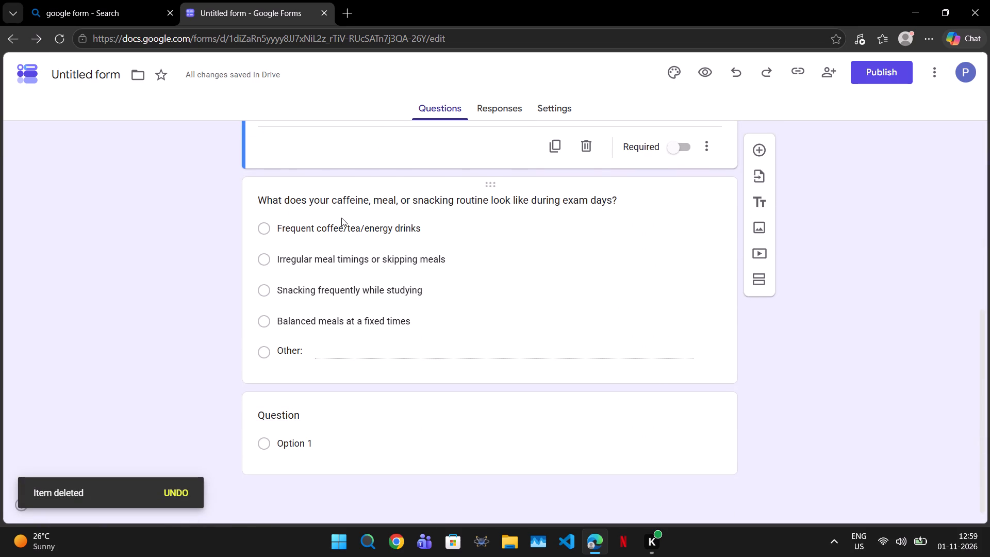
scroll(340, 217, up, 2)
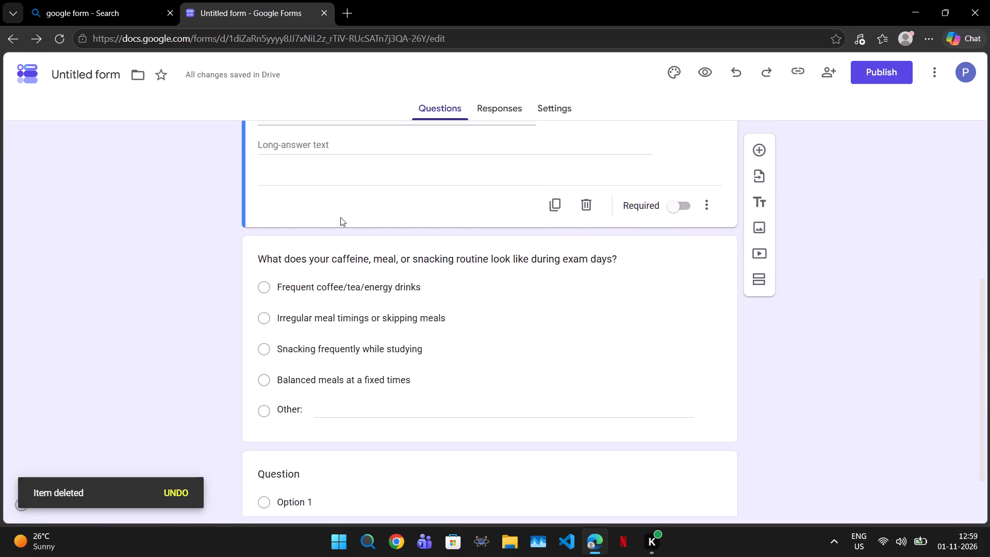
scroll(340, 217, up, 2)
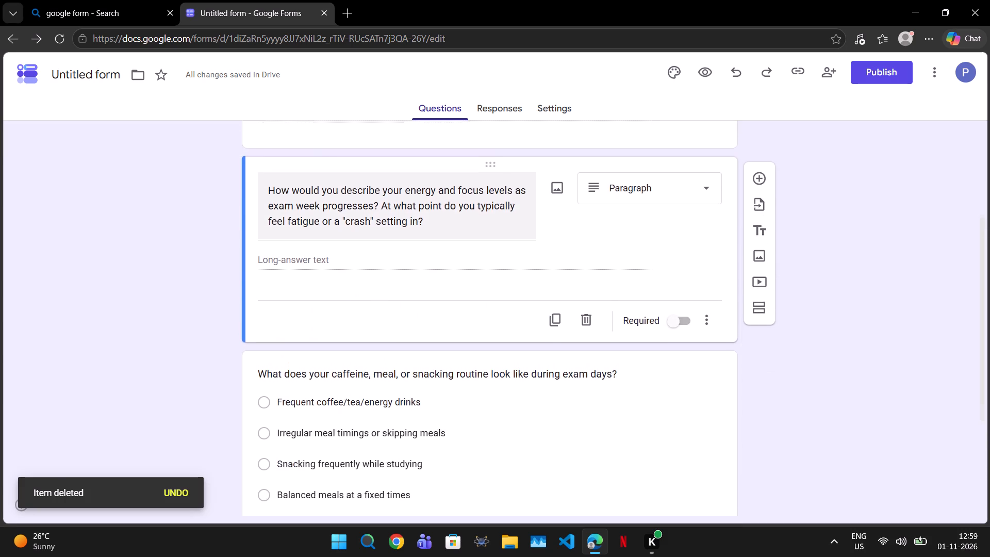
scroll(340, 217, up, 4)
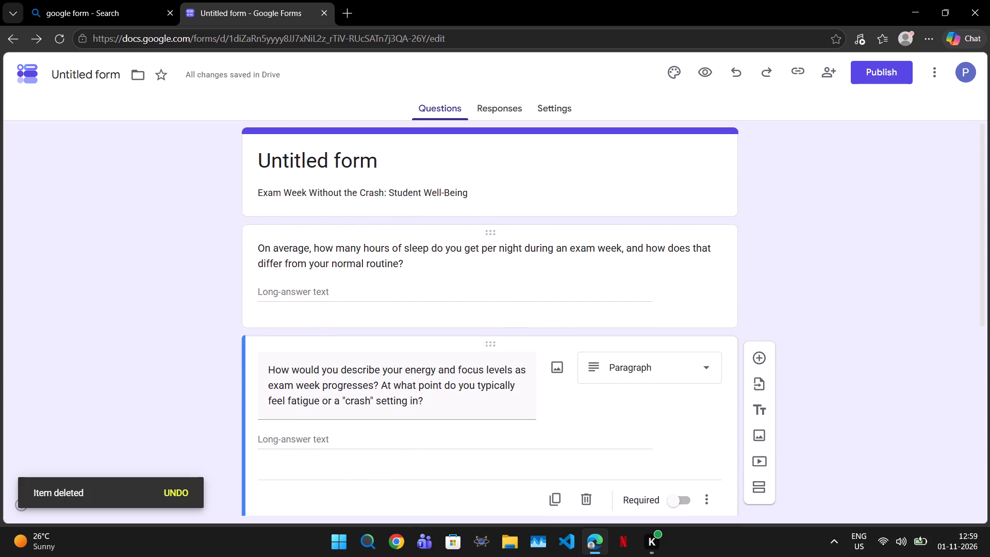
Change the blank question after the caffeine, meal and snacking question to the Paragraph type.
scroll(325, 364, down, 4)
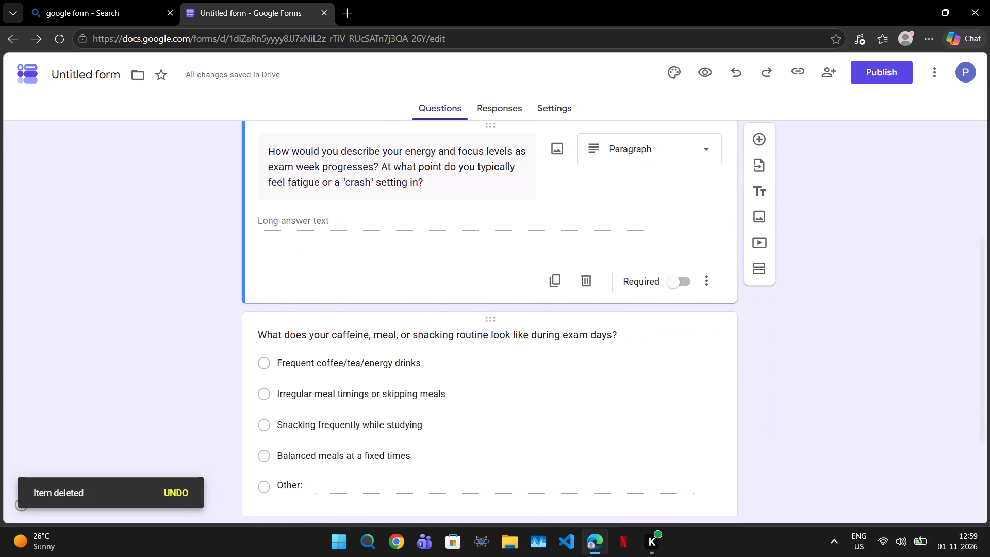
scroll(325, 364, down, 3)
click(321, 406)
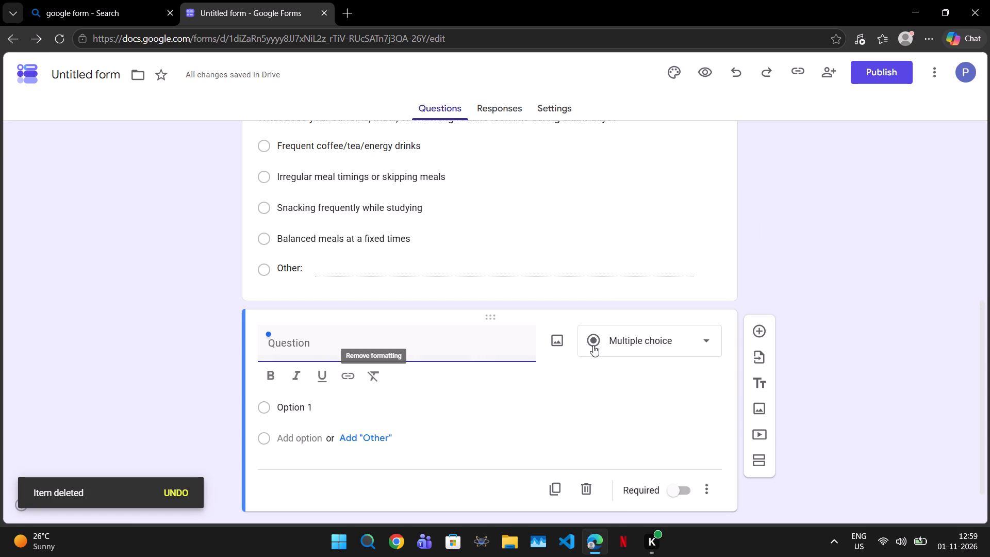
click(649, 328)
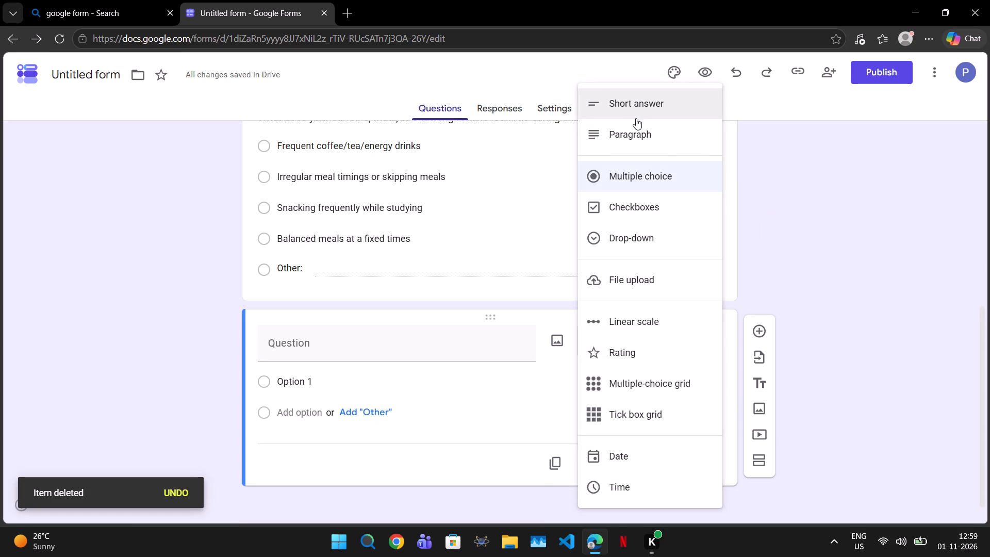
click(634, 128)
Title the paragraph question "When stress or mental fatigue peaks between study sessions, what do you usually do to recharge or reset?".
click(344, 358)
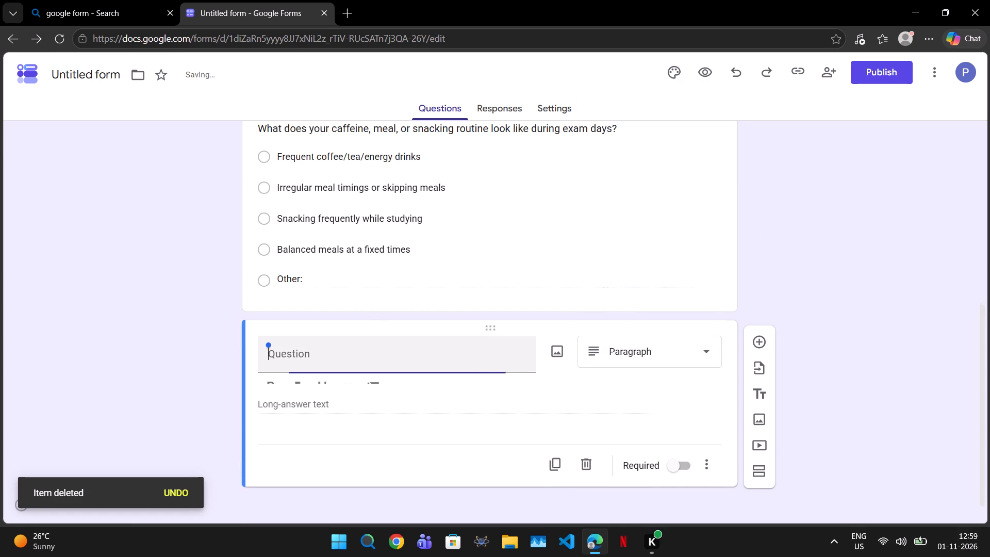
key(w)
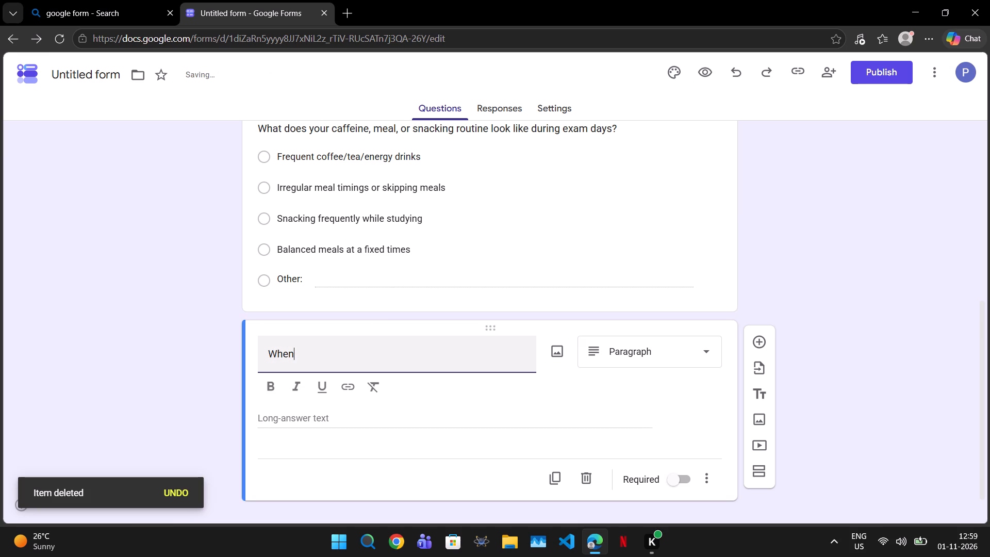
key(space)
text(stress or mental fatigue)
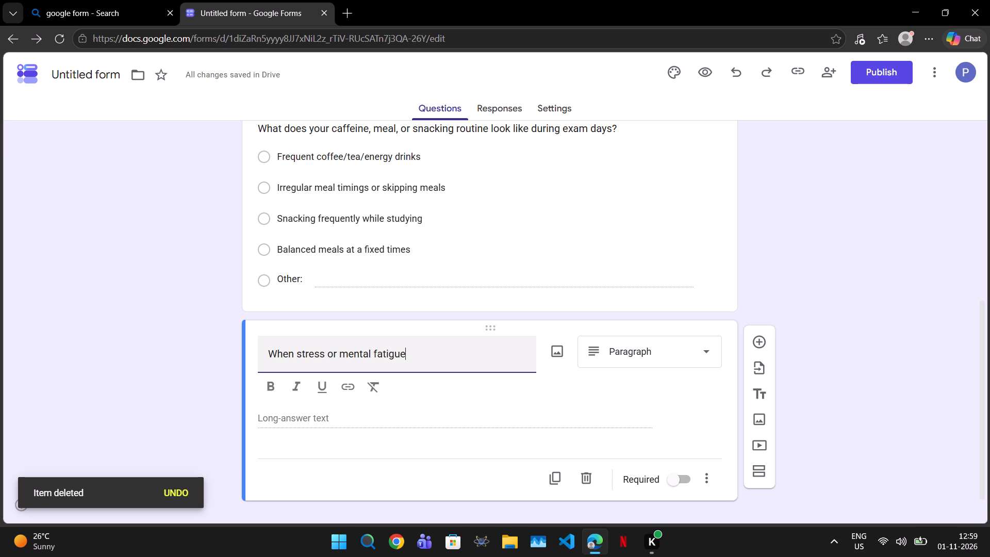
key(space)
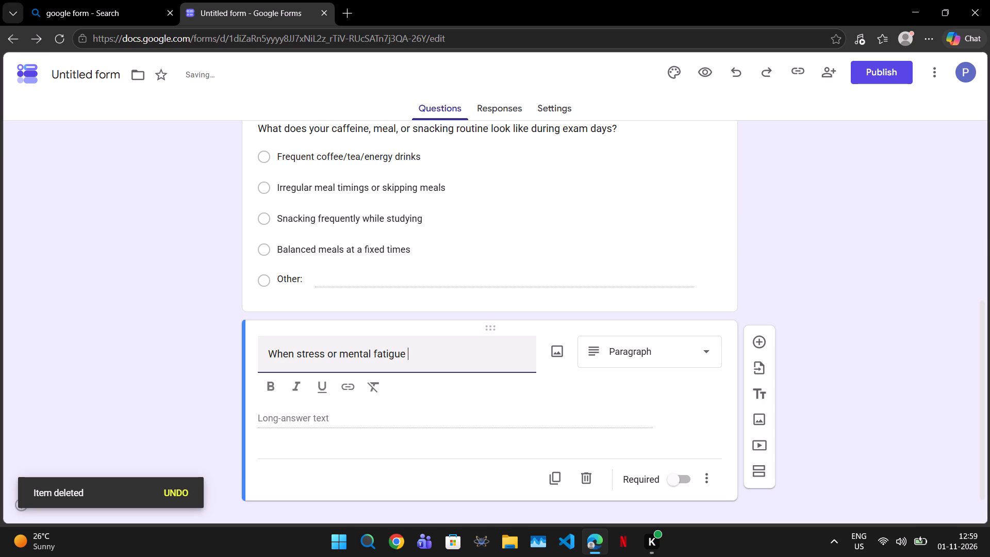
text(peaks between)
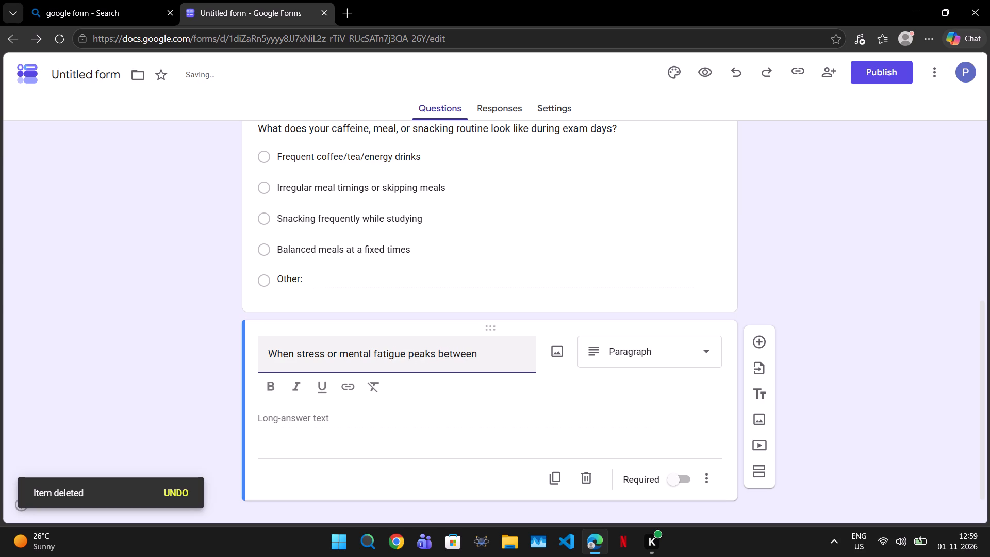
key(space)
text(study sessions)
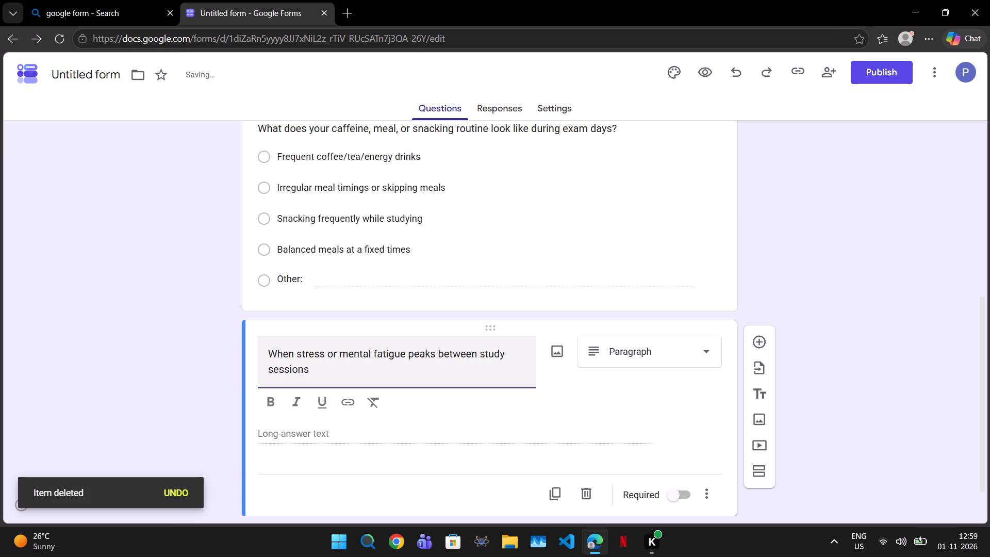
text(, what)
key(space)
text(do you usually do)
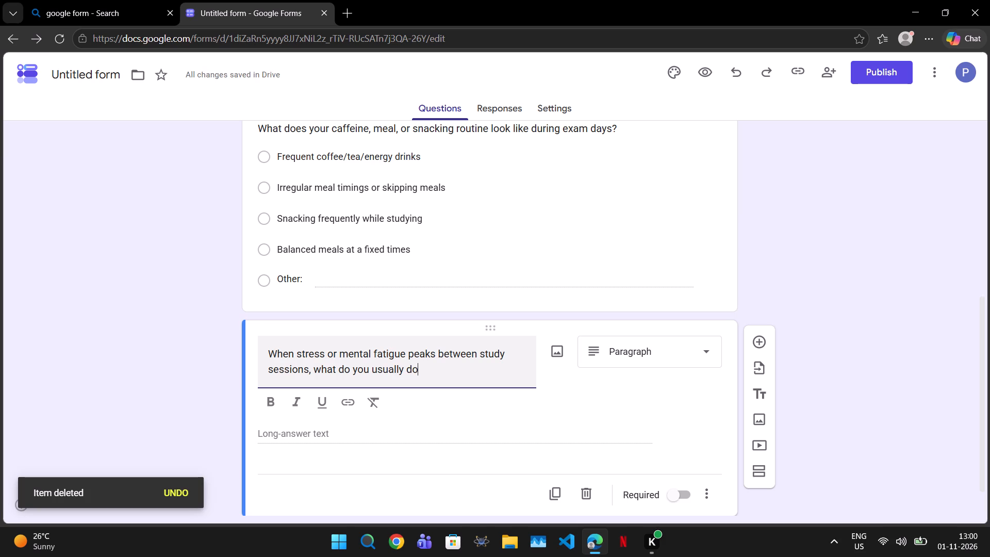
key(space)
text(to recharge)
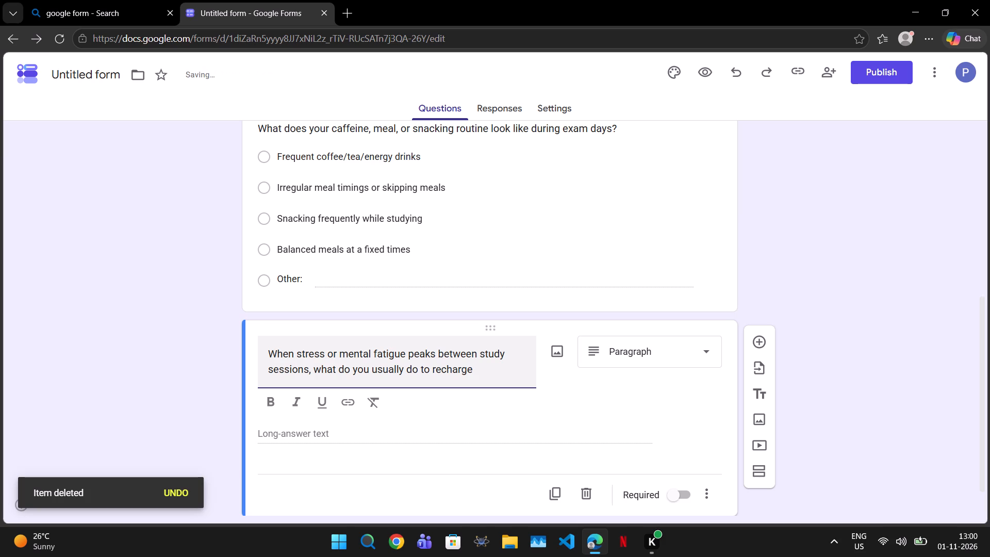
key(space)
text(or)
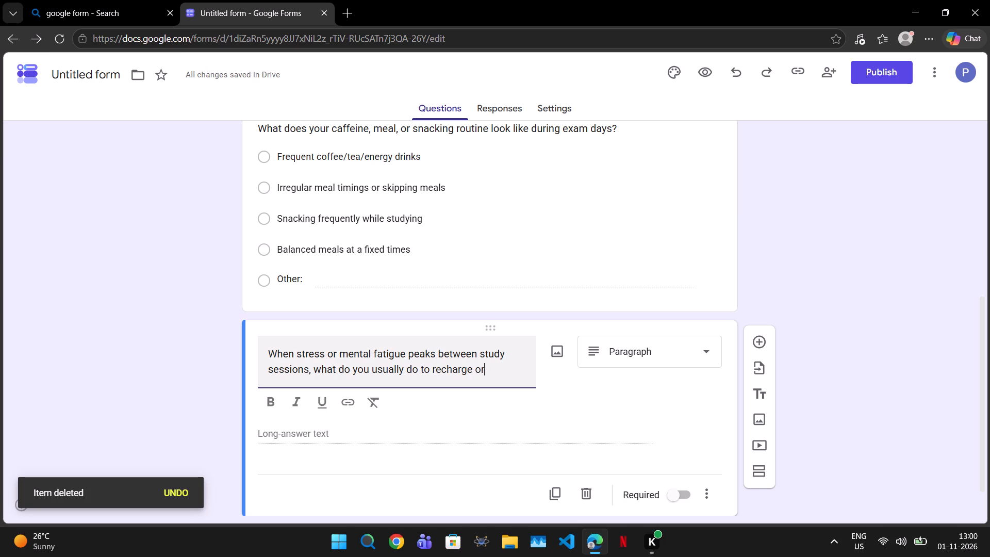
key(space)
text(reset)
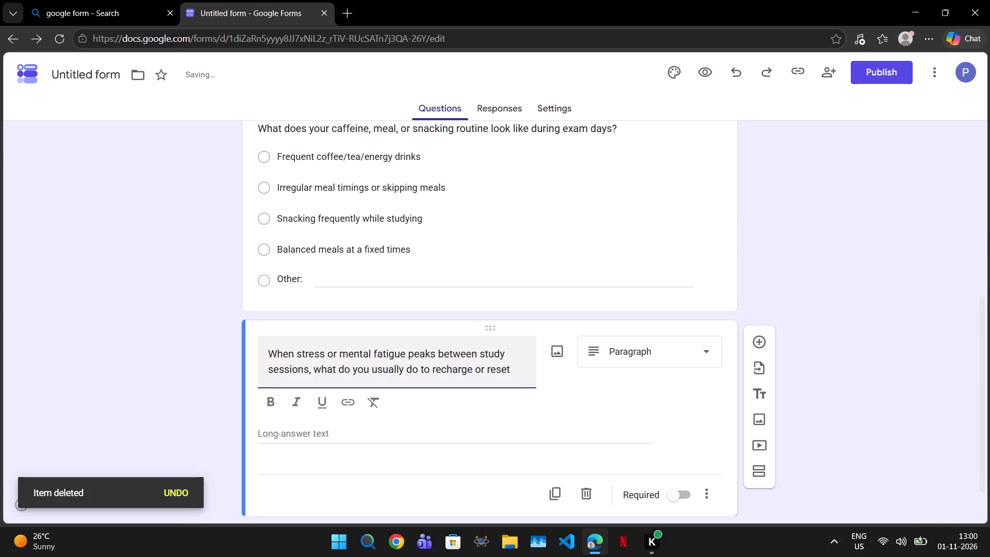
key(shift+question)
Add a new question directly after the stress and mental fatigue question.
scroll(642, 430, down, 4)
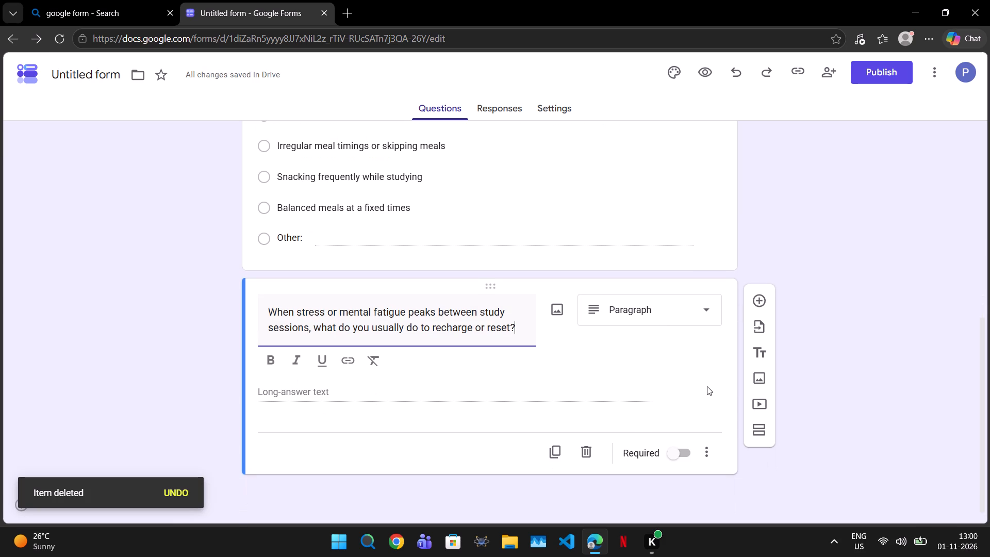
click(755, 305)
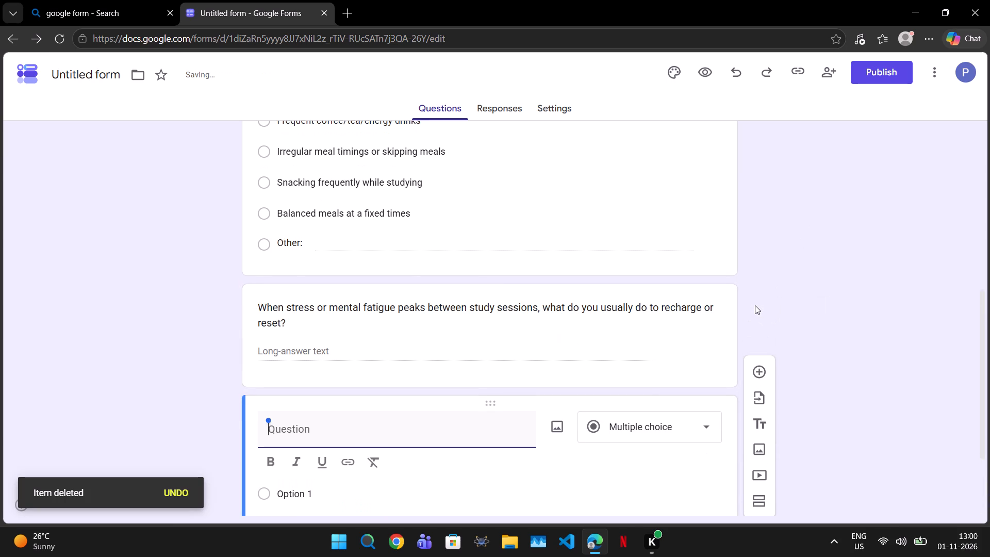
Begin the new question's title with "How significantly do you feel physical symptoms (such as".
scroll(513, 365, down, 3)
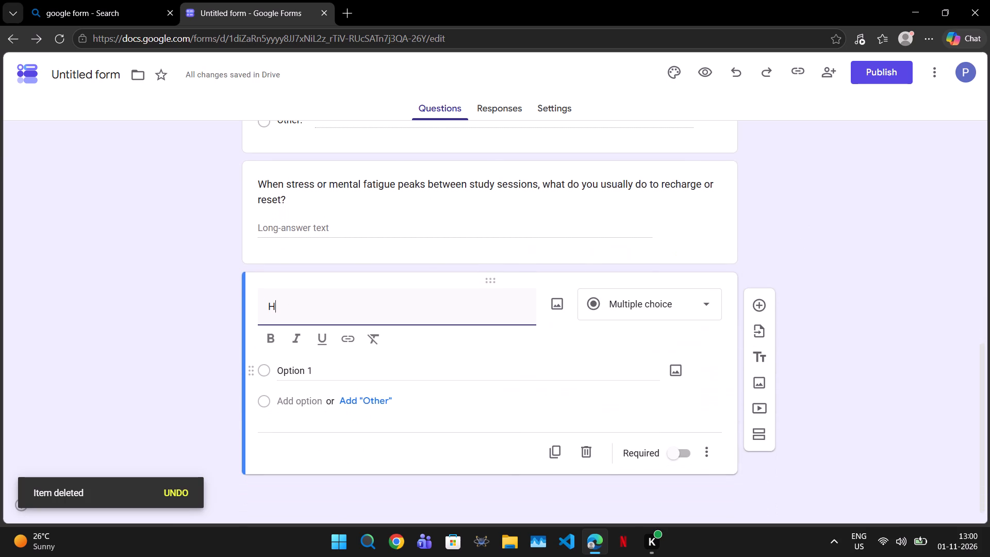
text(ow)
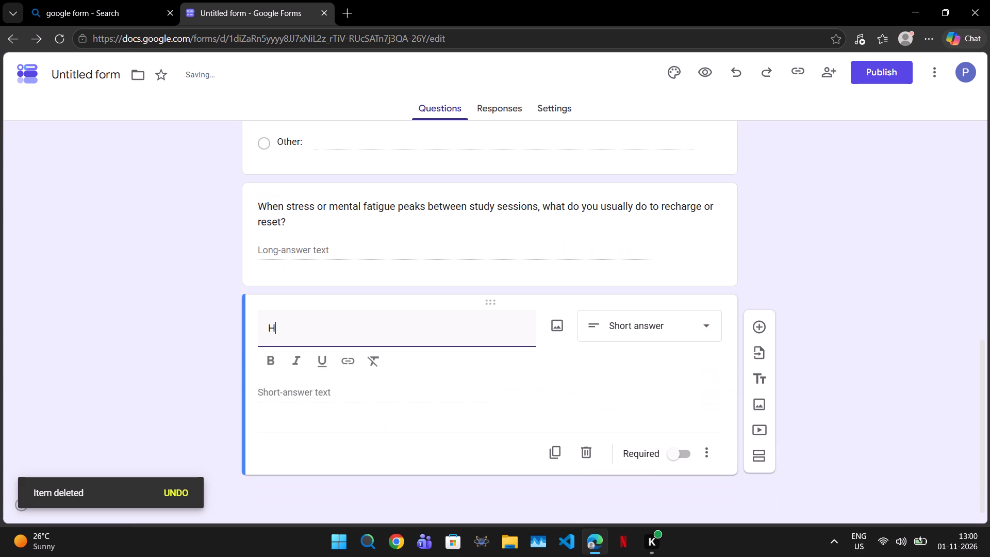
scroll(513, 365, down, 3)
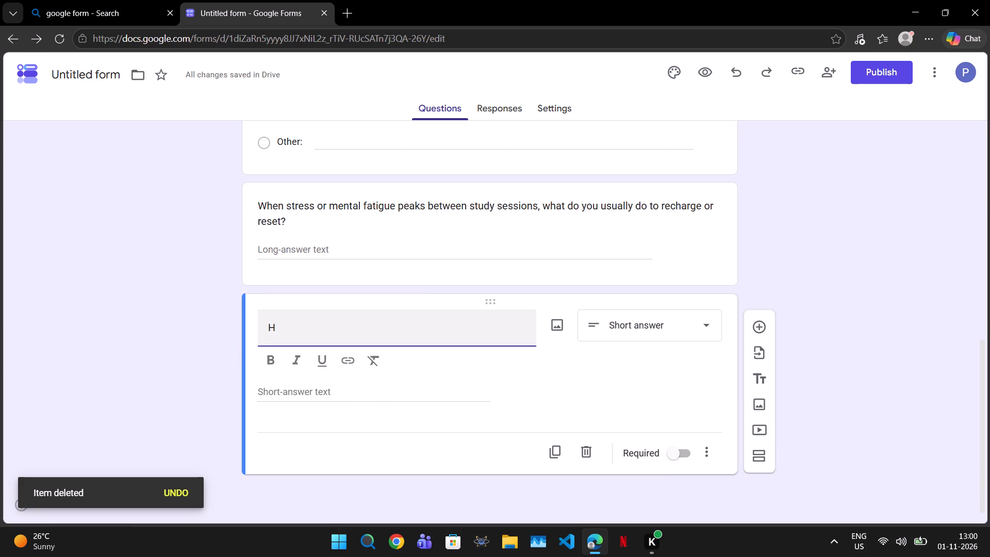
text(ow signifi)
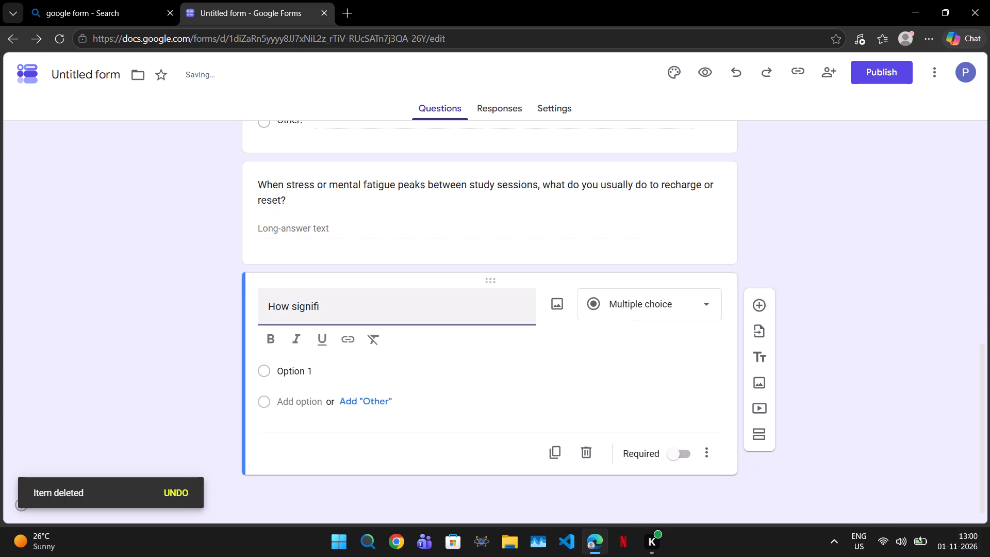
text(cantly)
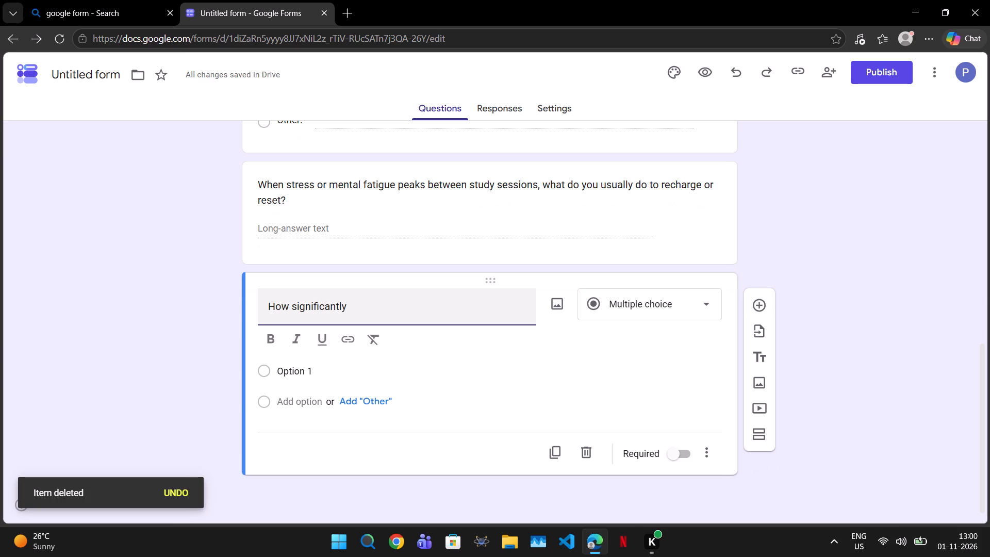
key(space)
text(do you feel physical)
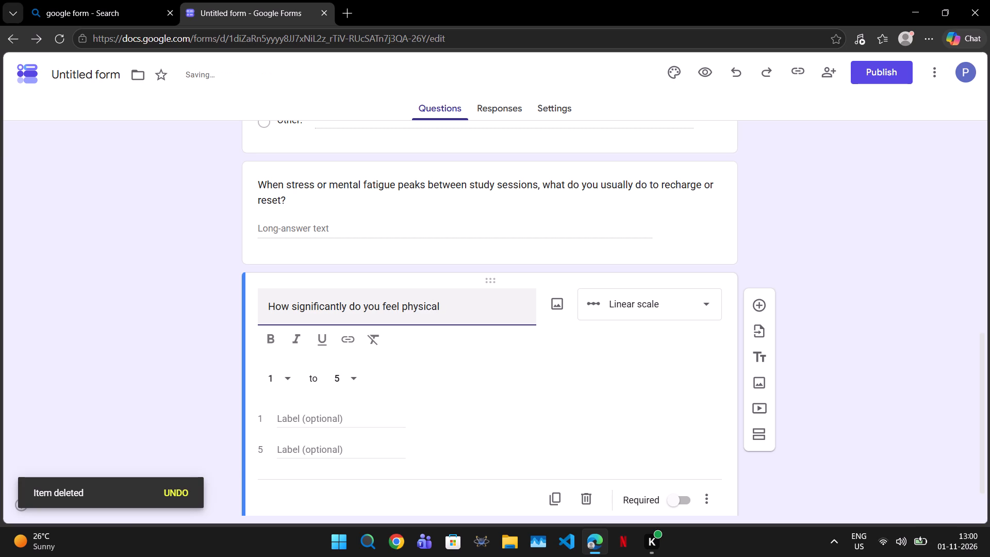
key(space)
text(symptoms)
key(shift+parenleft)
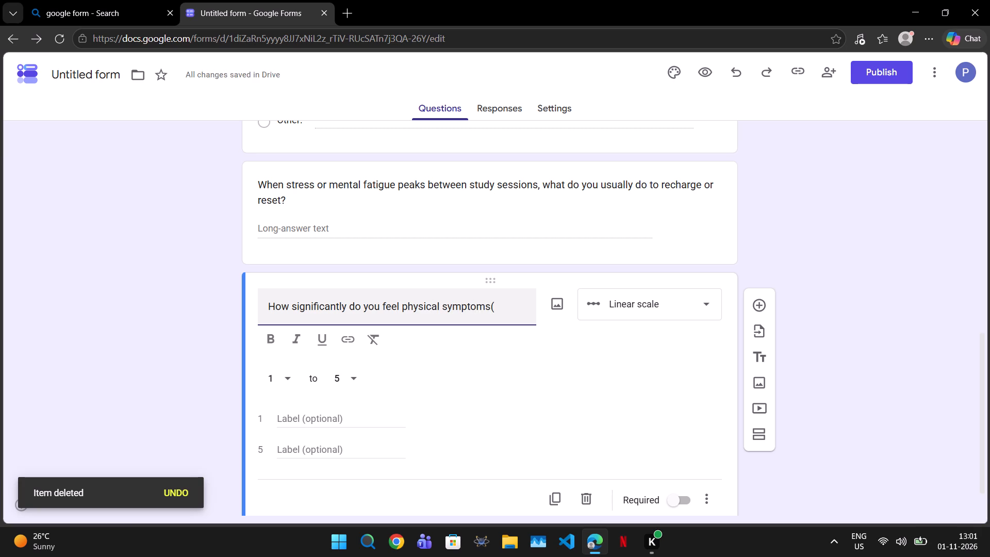
text(sych as)
key(space)
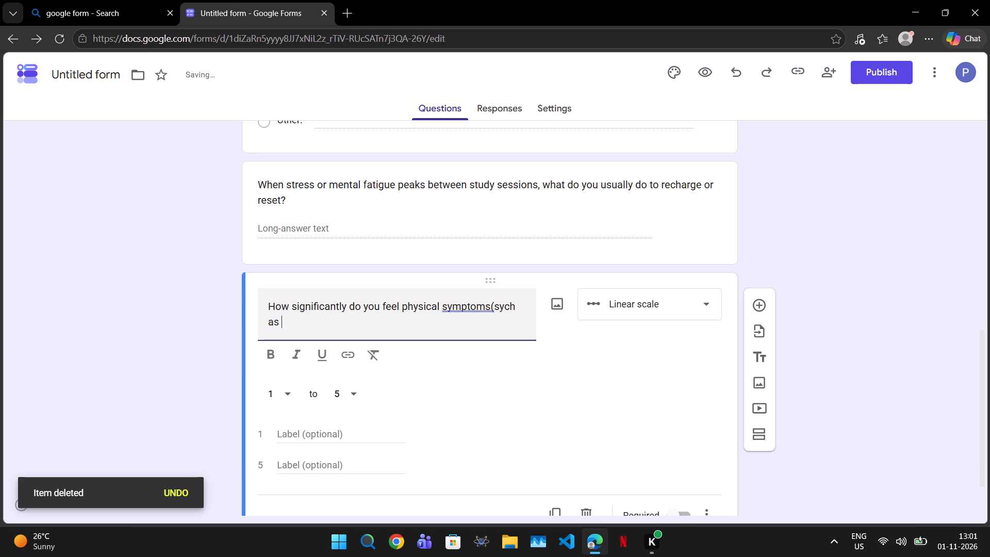
key(BackSpace)
key(BackSpace)
key(BackSpace)
key(BackSpace)
key(BackSpace)
key(BackSpace)
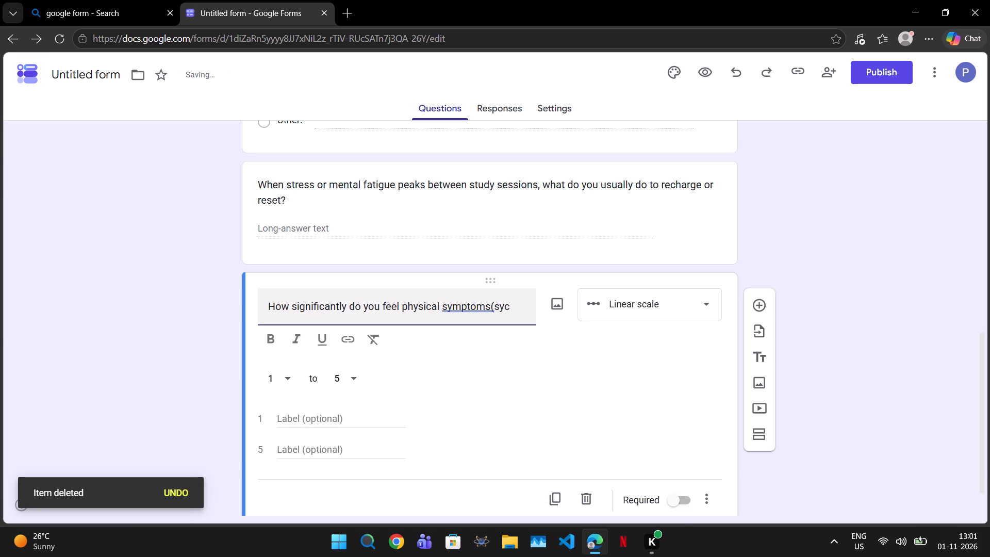
key(BackSpace)
text(uch as)
key(space)
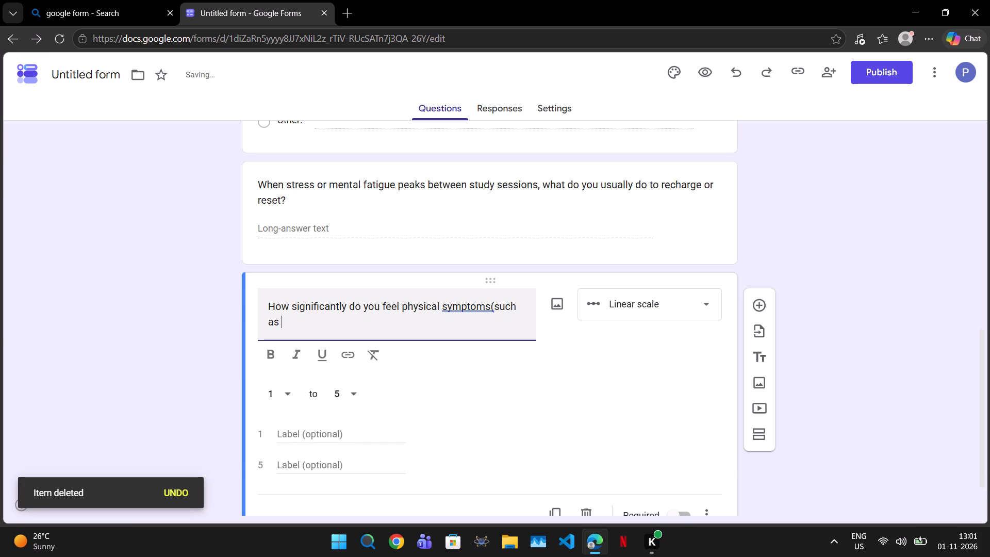
click(488, 308)
key(space)
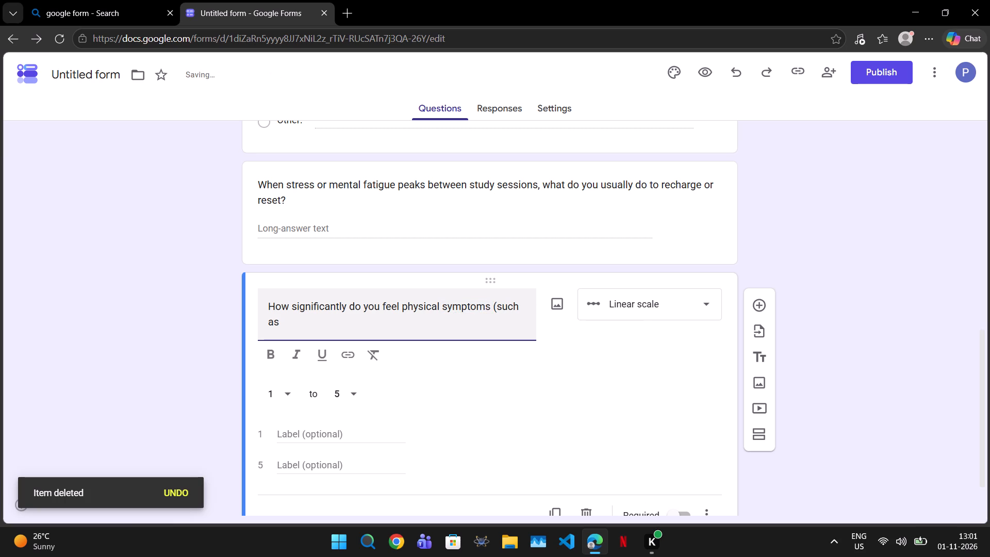
Continue the physical symptoms question's title with "eye strain, headaches, muscle stiffness, or low mood".
click(420, 325)
text(ete)
key(BackSpace)
key(BackSpace)
text(ye)
key(space)
text(strain, headache)
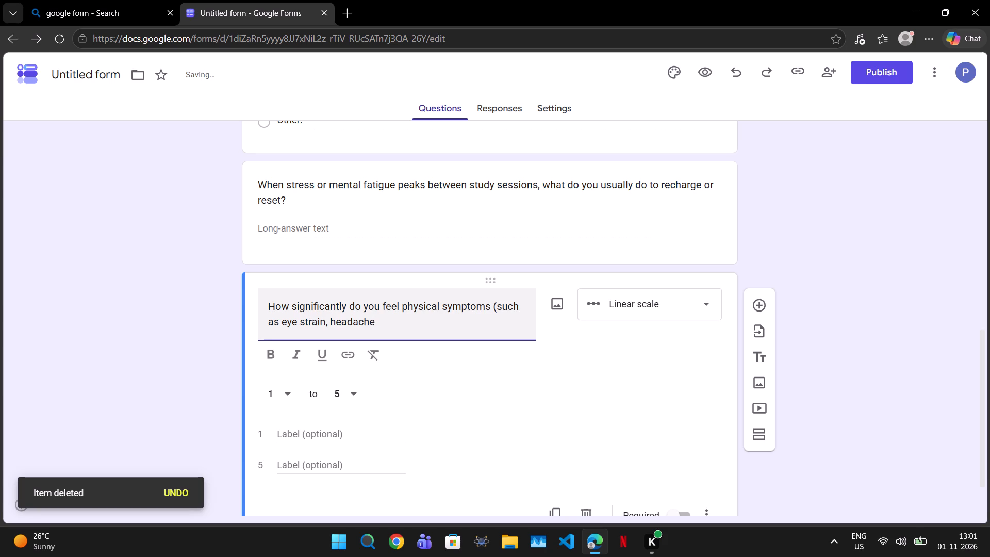
text(s,)
key(space)
text(muscle stiffness)
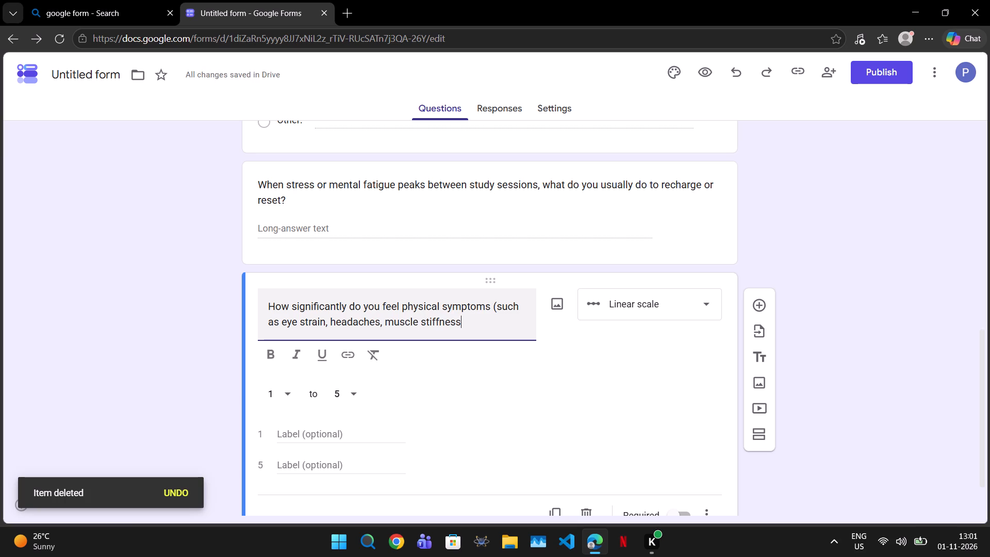
text(, or)
key(space)
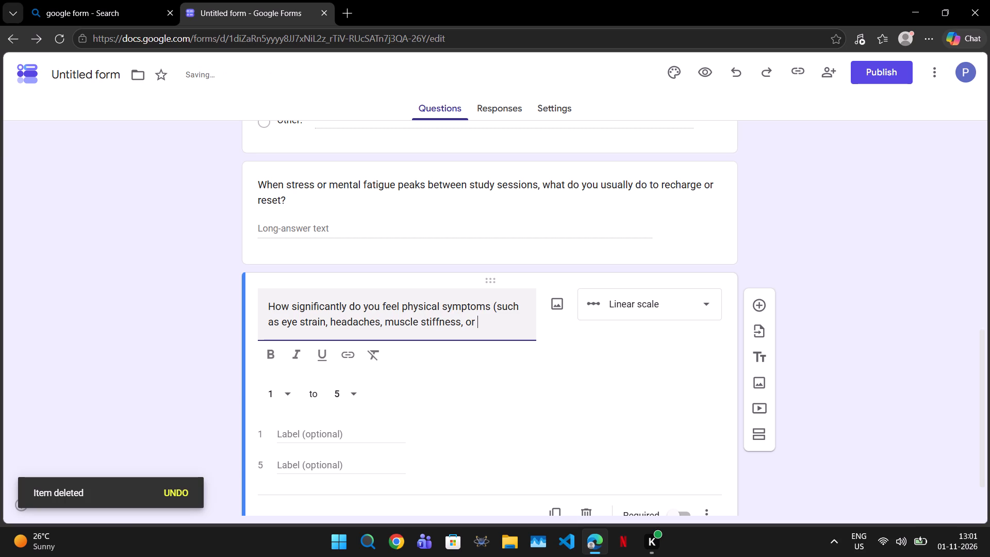
text(low mood)
Close the parenthesis in the physical symptoms question's title and finish it with "during exam periods?".
text() during)
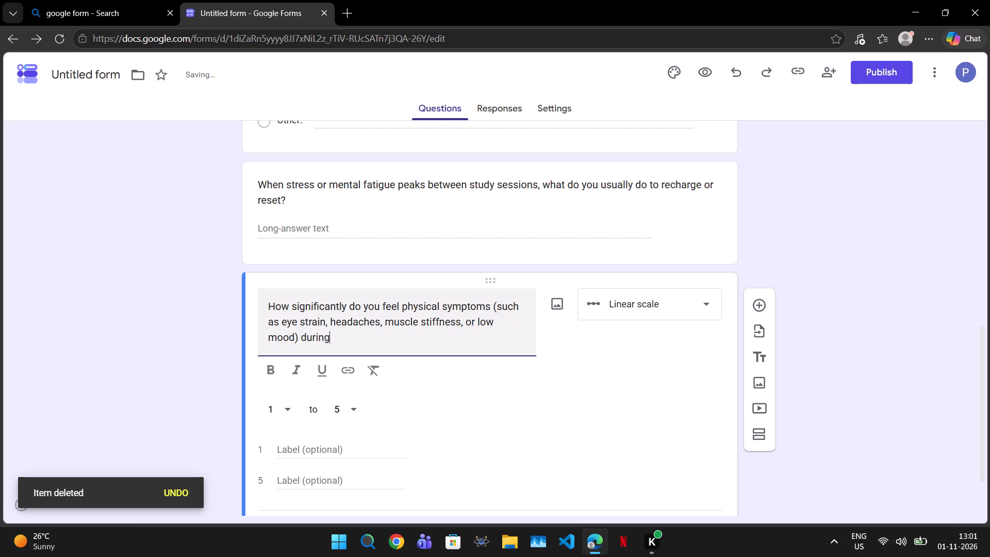
key(space)
text(exam periods)
key(BackSpace)
key(BackSpace)
key(BackSpace)
key(BackSpace)
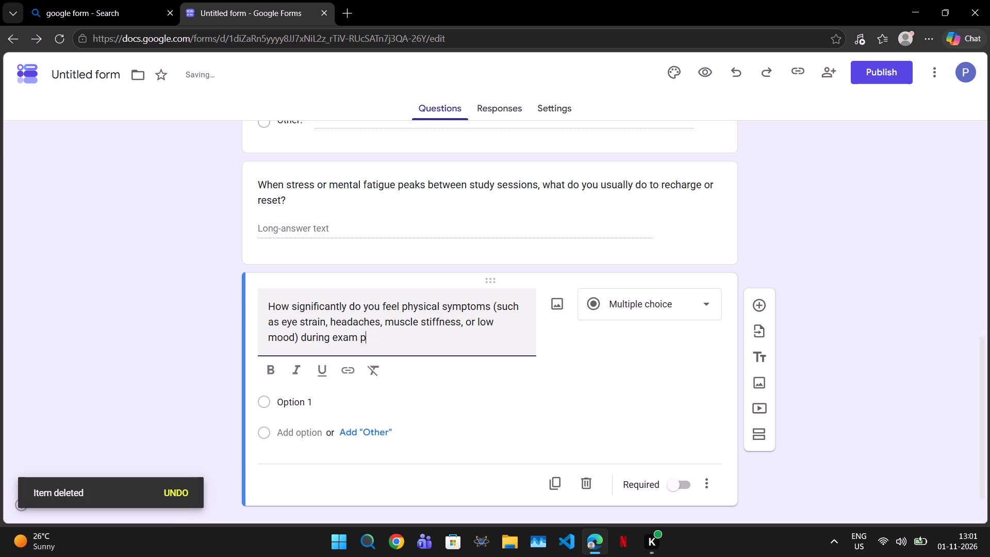
key(BackSpace)
text(time)
key(BackSpace)
key(BackSpace)
key(BackSpace)
key(BackSpace)
text(times)
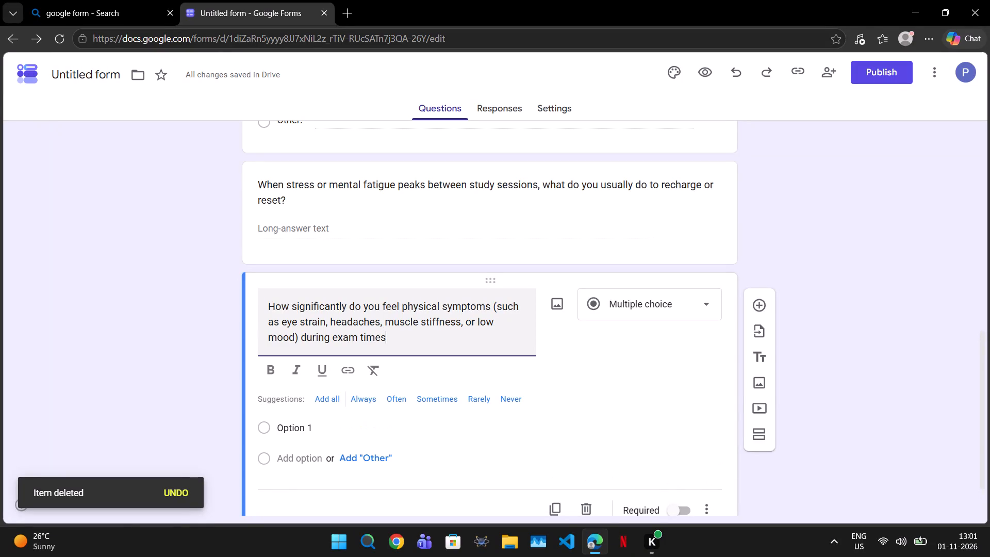
drag(420, 325, 450, 314)
click(423, 345)
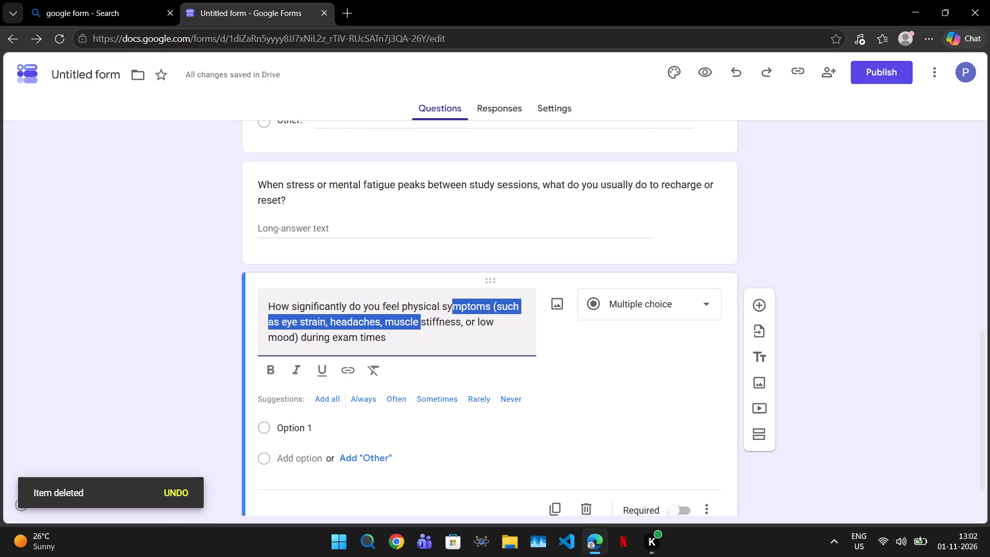
key(BackSpace)
key(BackSpace)
key(BackSpace)
key(BackSpace)
key(BackSpace)
text(periods)
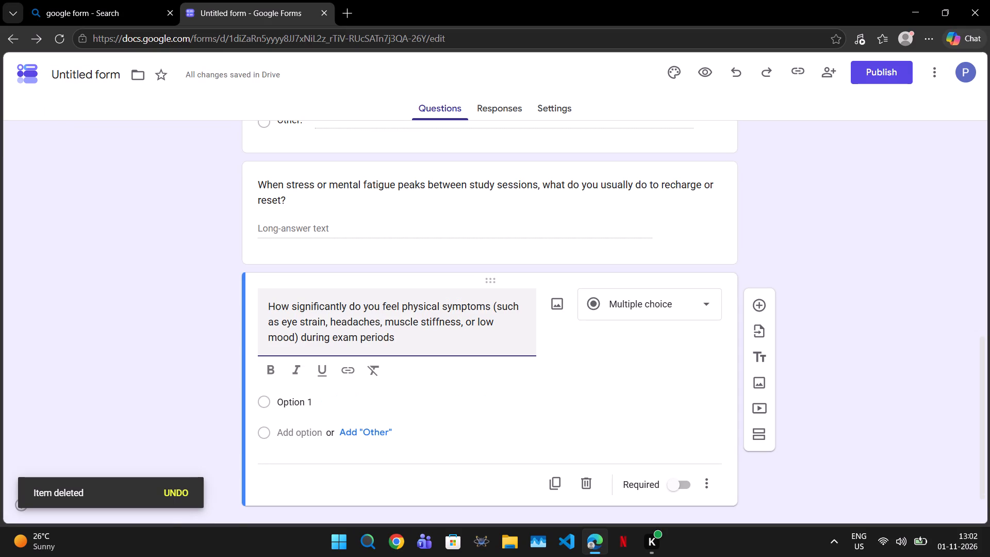
key(shift+question)
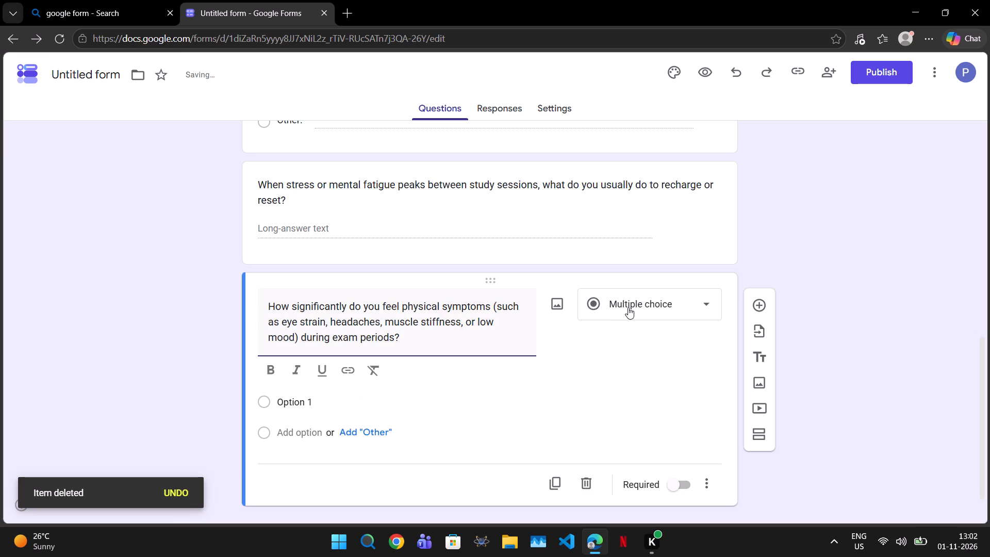
Change the physical symptoms question to the Linear scale type.
click(628, 307)
click(634, 318)
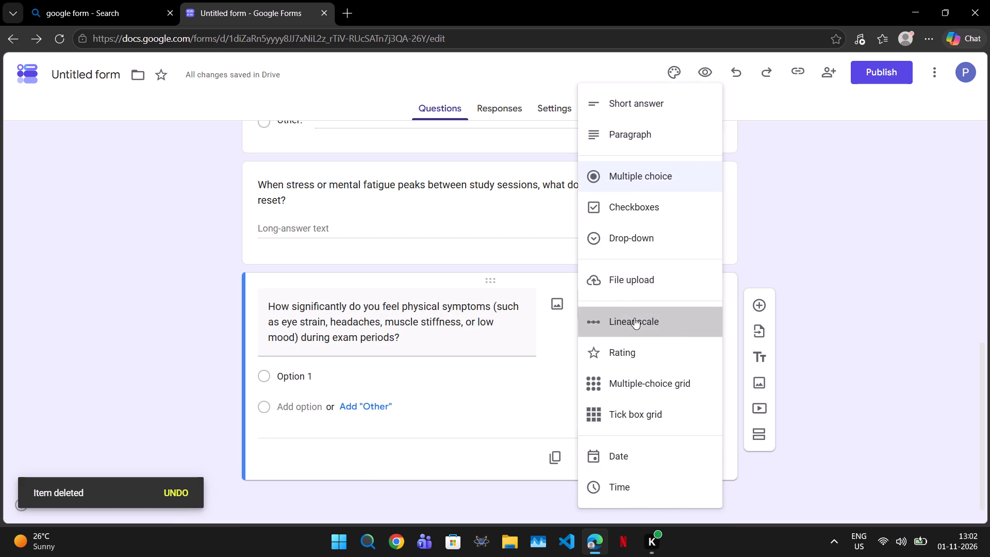
scroll(443, 394, down, 3)
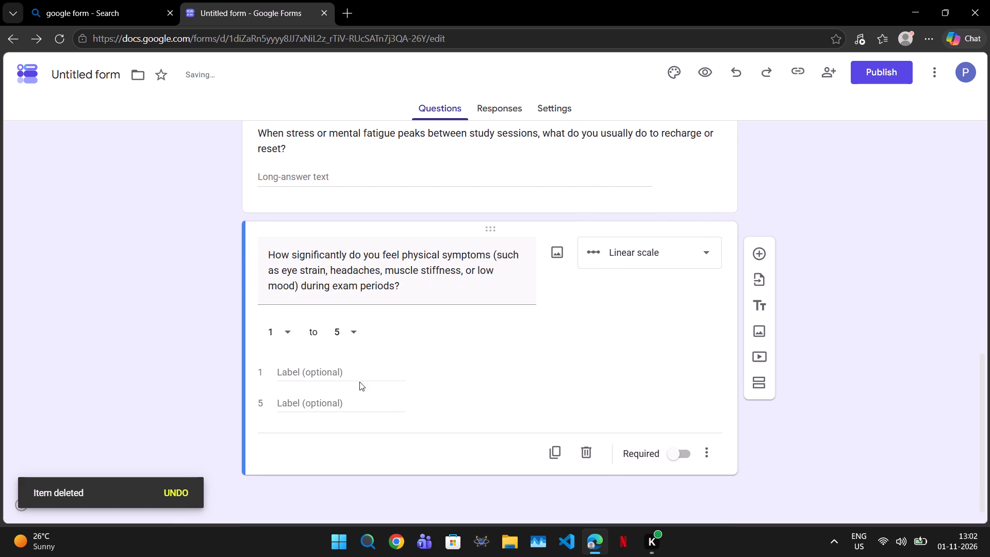
click(333, 371)
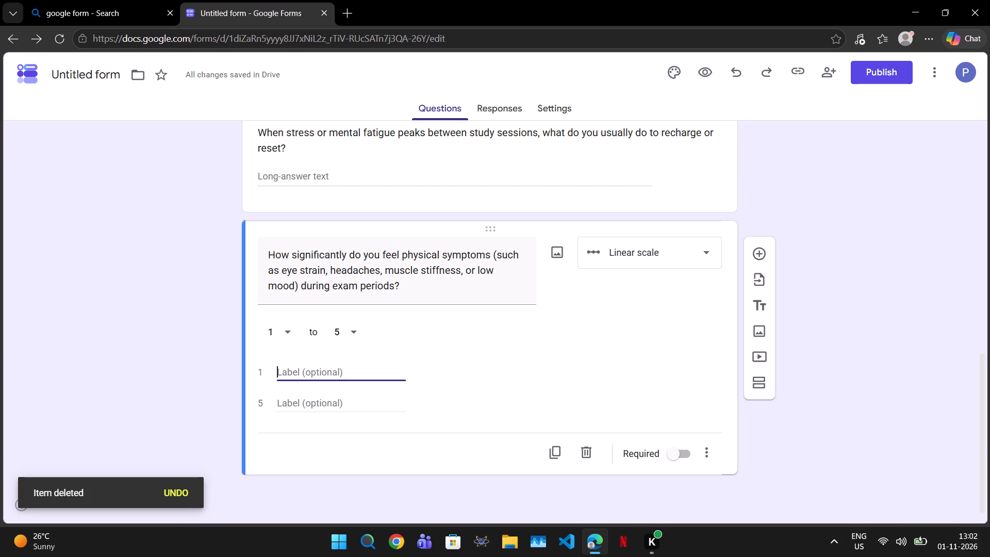
scroll(563, 335, down, 2)
Add a new question directly after the physical symptoms question.
click(755, 259)
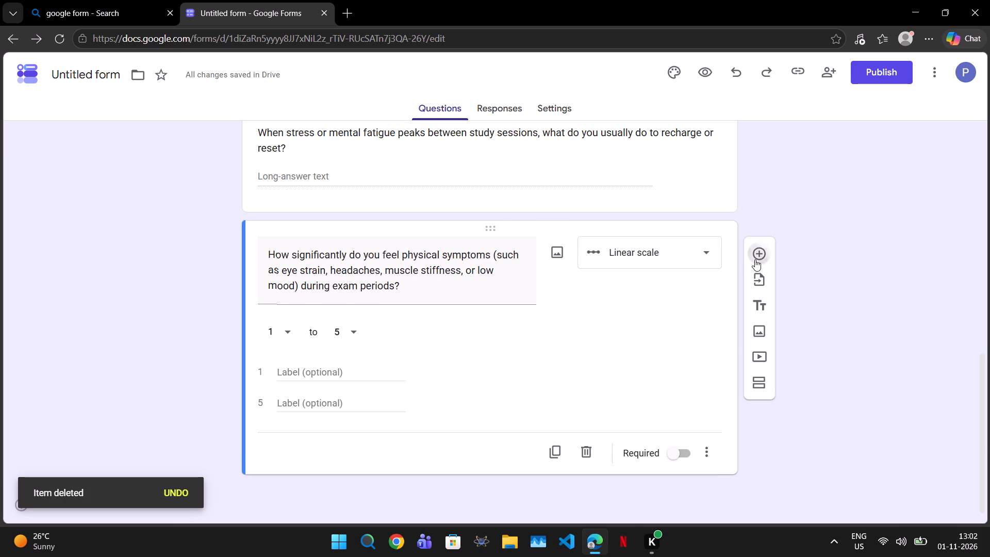
Title the new question "What is the single biggest factor that throws off your well-being during exam week?".
scroll(631, 354, down, 2)
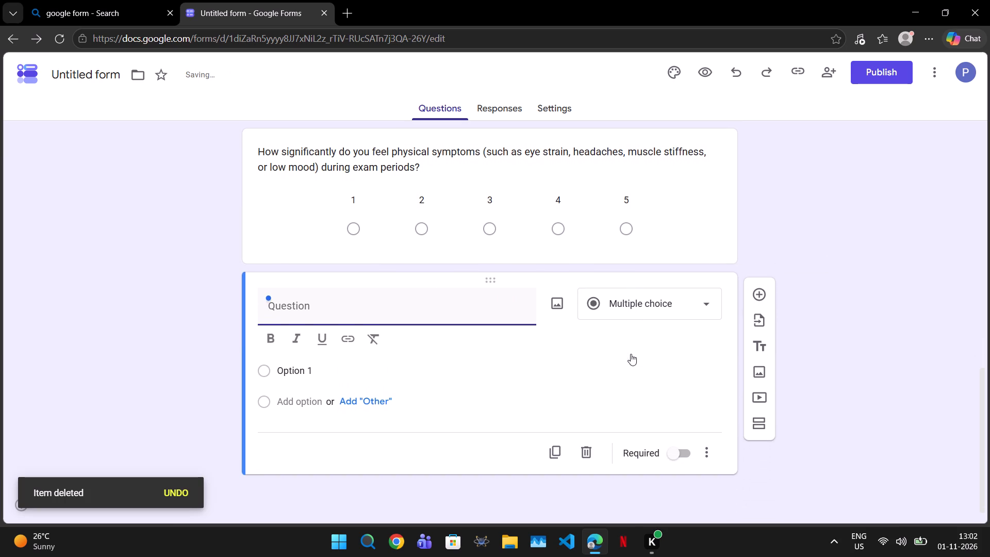
scroll(631, 354, down, 1)
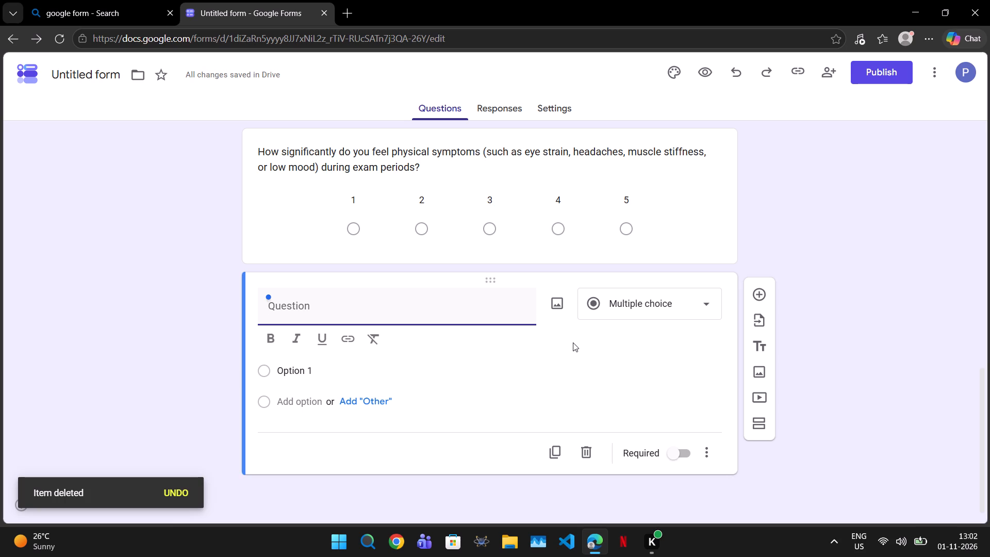
key(w)
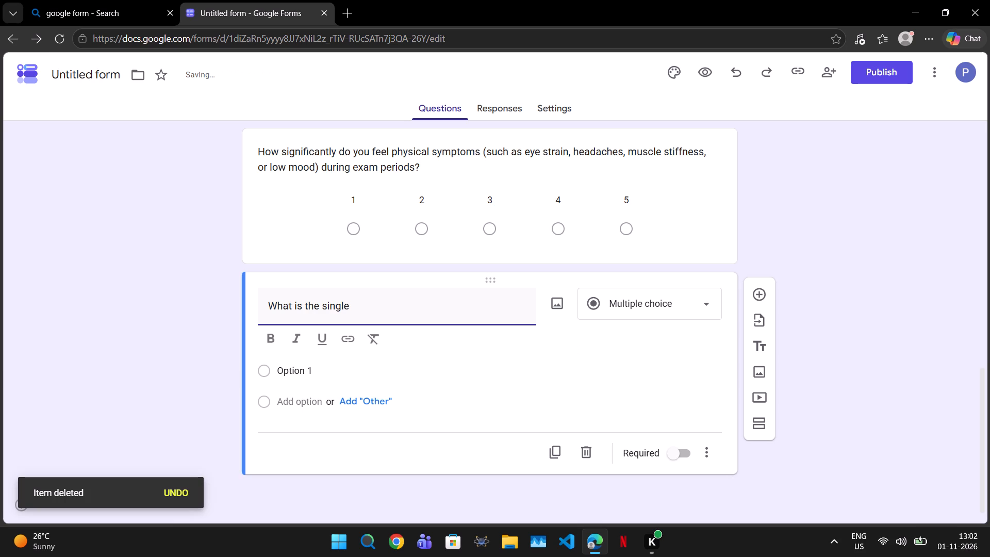
key(space)
text(biggest factor)
key(space)
text(that throws off)
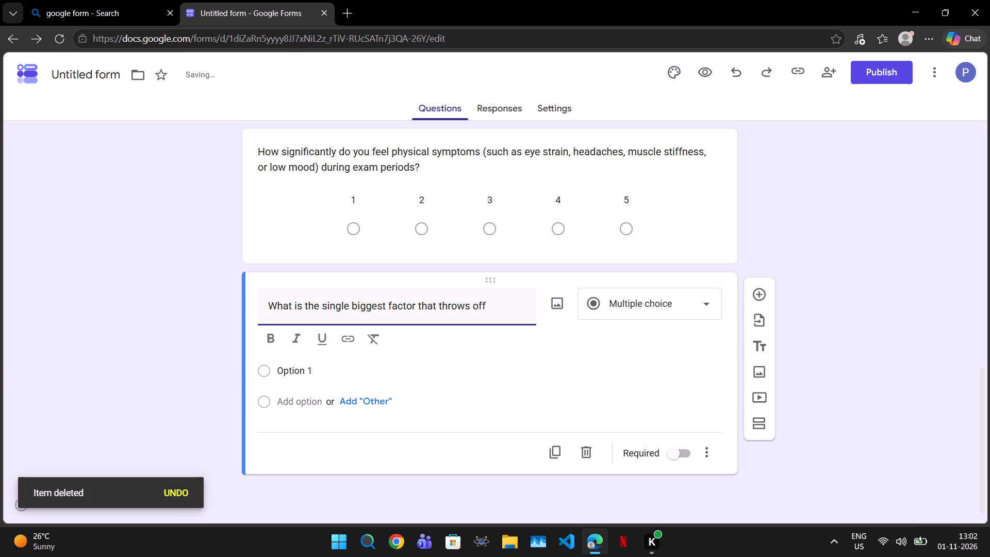
key(space)
text(your well-)
text(being)
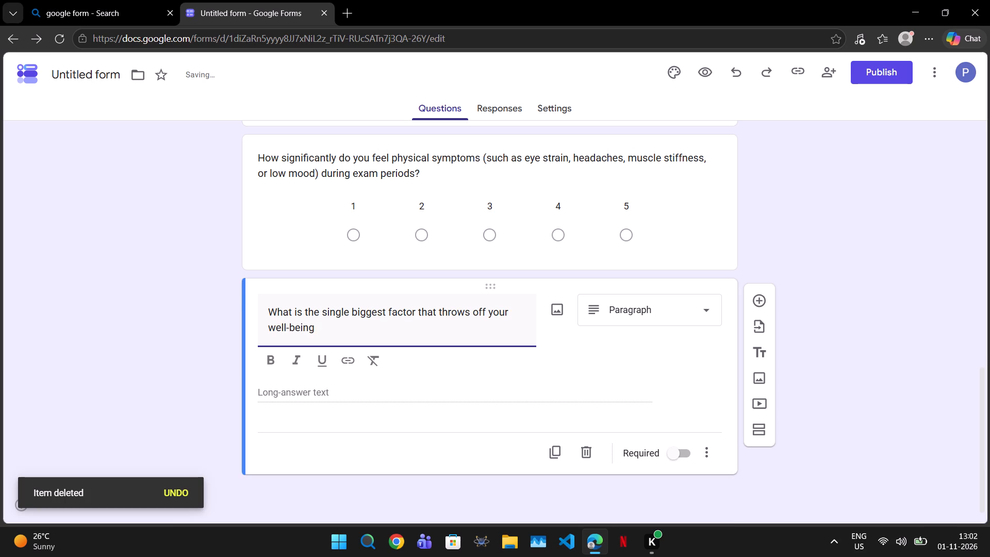
key(space)
text(during)
key(space)
text(exam week)
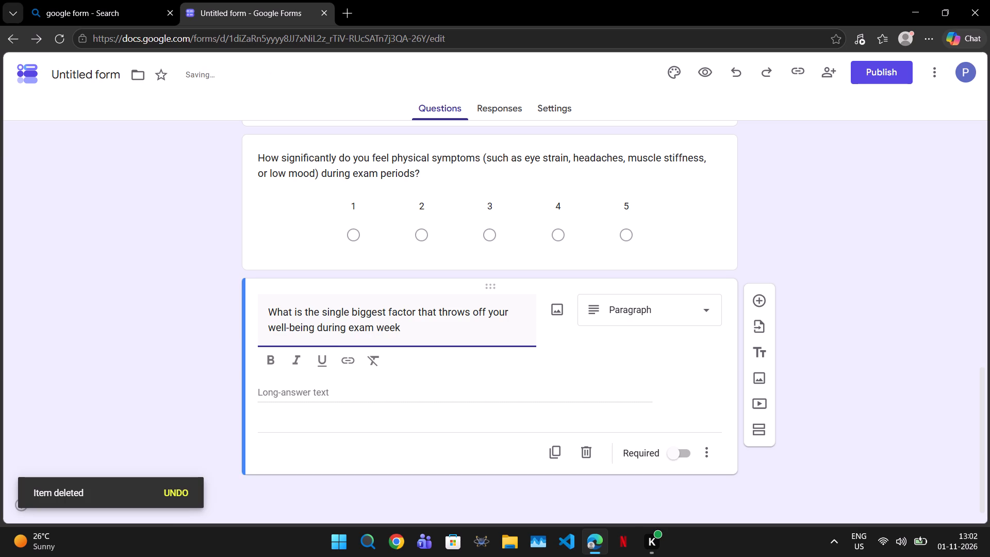
key(shift+question)
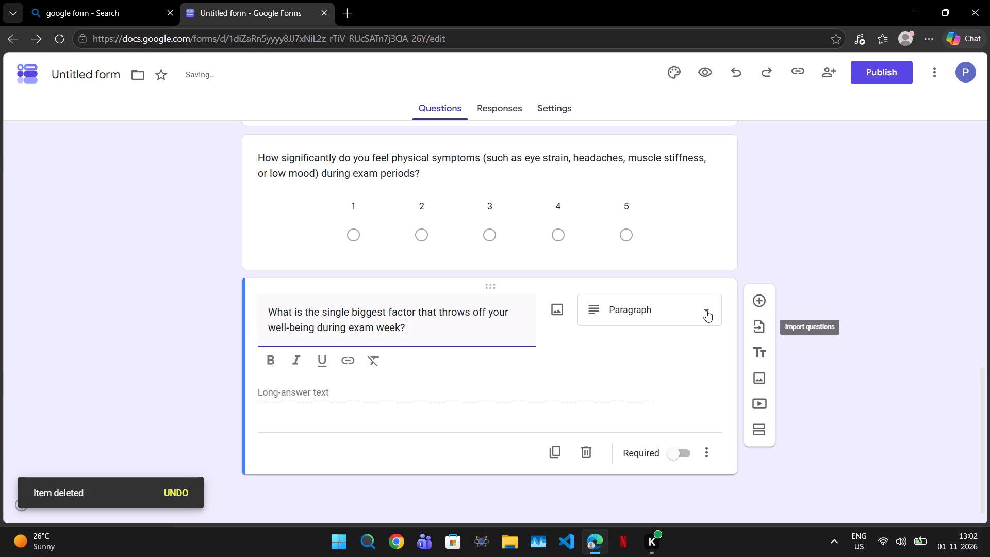
Change the biggest-factor question to the Multiple choice type.
click(706, 310)
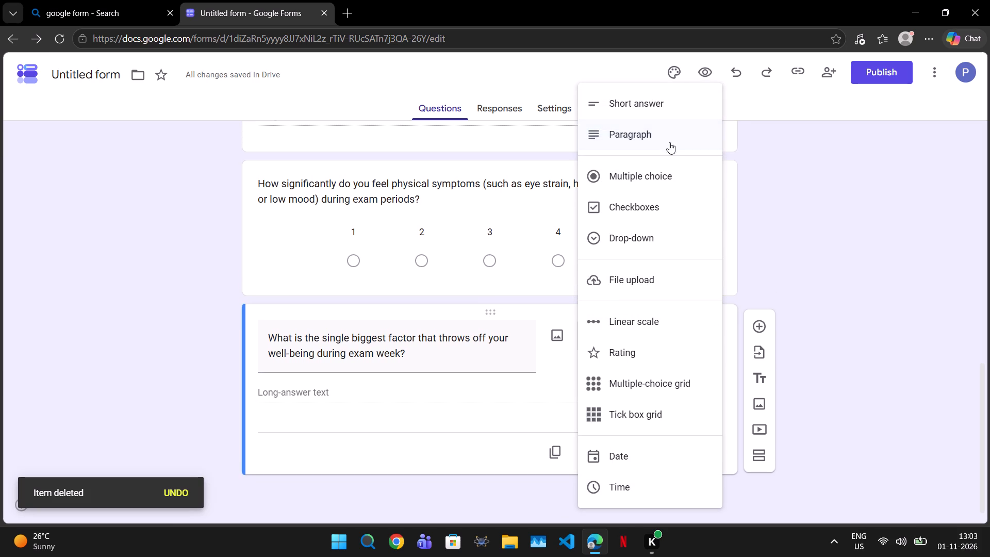
click(654, 214)
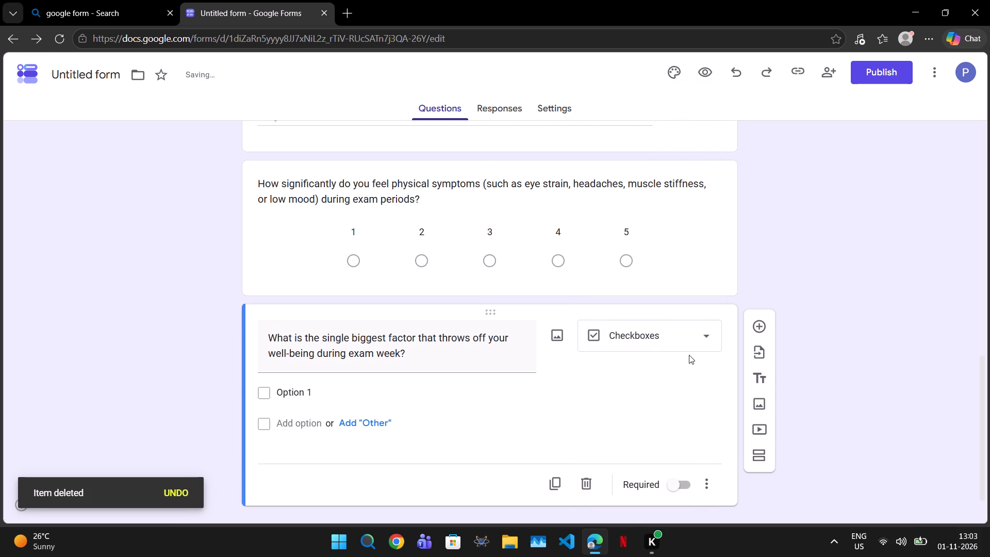
click(688, 334)
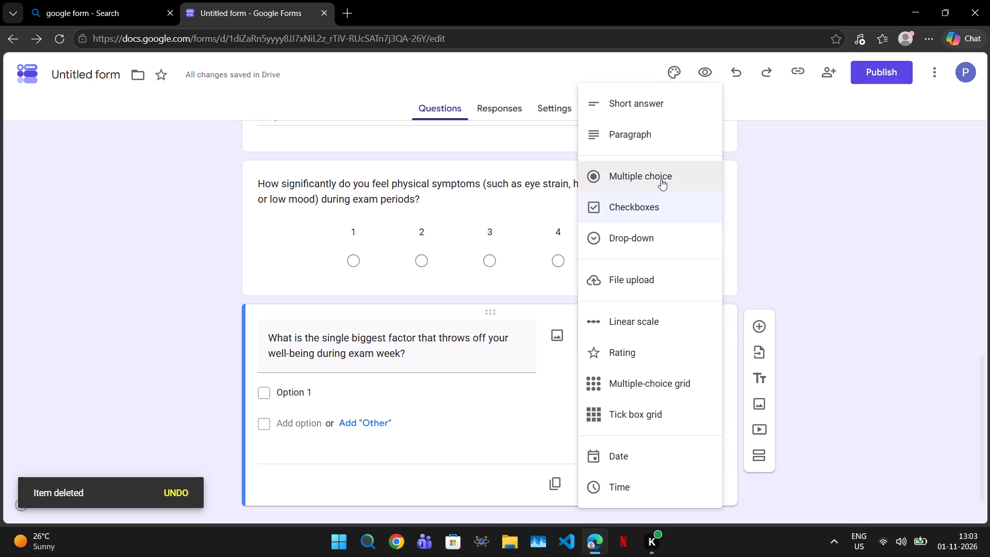
click(659, 185)
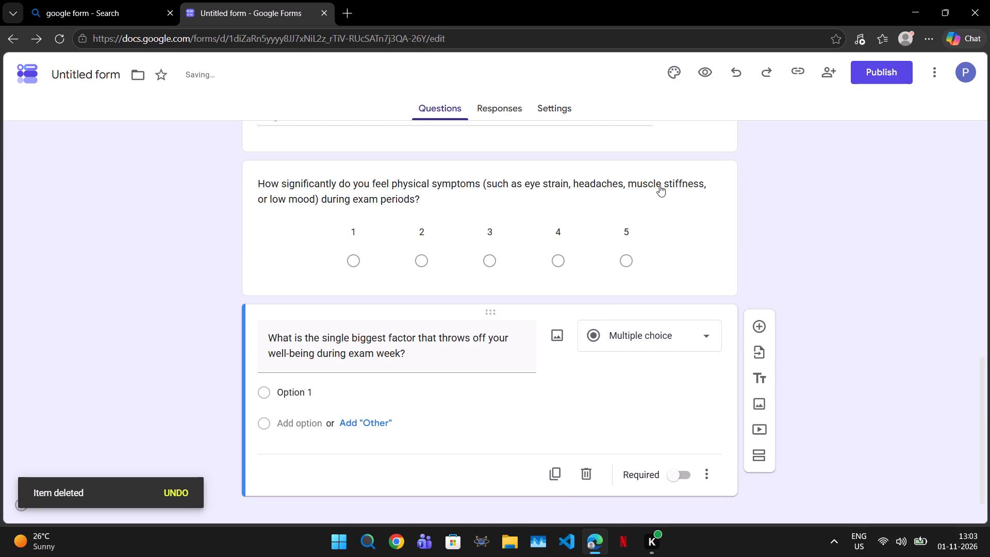
Set the first answer option of the biggest-factor question to "Poor time management/Last-minute cramming".
scroll(579, 417, down, 1)
click(362, 368)
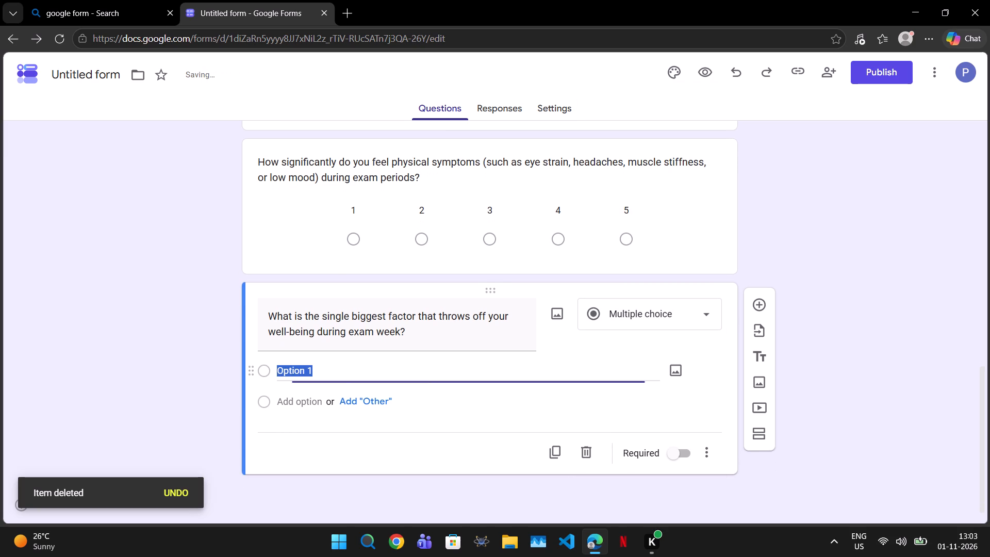
key(BackSpace)
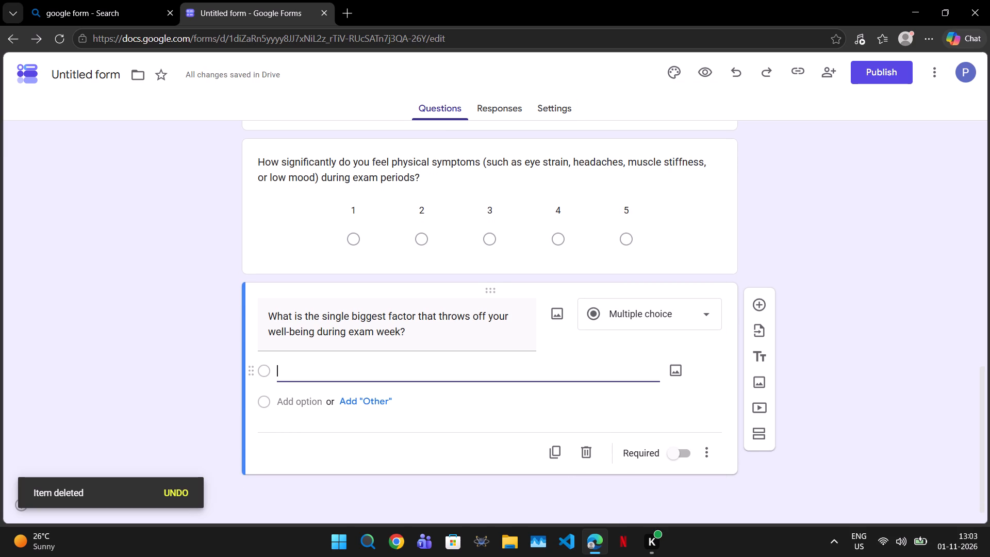
key(p)
text(oor time managemnet)
key(BackSpace)
key(BackSpace)
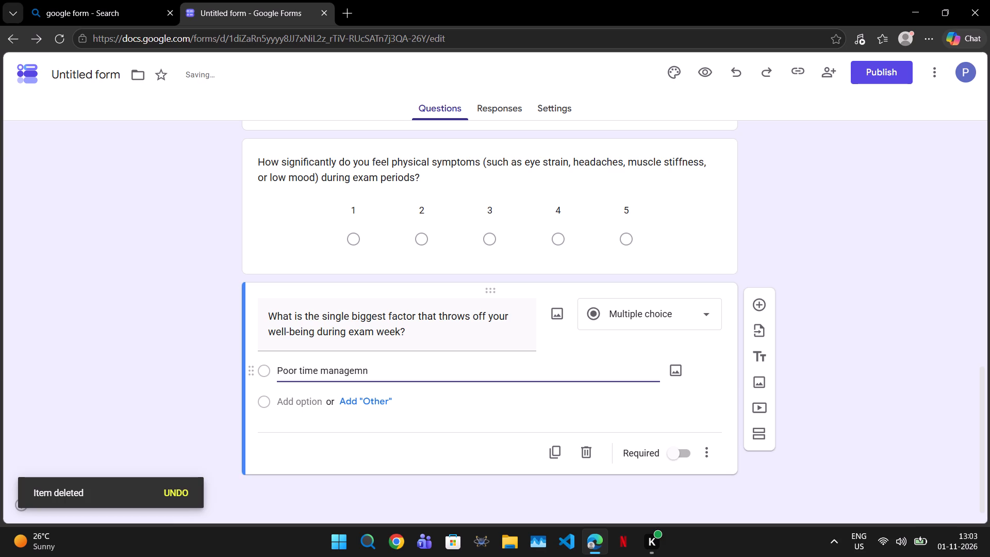
key(BackSpace)
text(ent)
key(slash)
key(BackSpace)
key(t)
text(-minute)
key(space)
text(cramming)
Add a second answer option reading "Information overload/Complex syllabus" to the biggest-factor question.
key(Return)
key(BackSpace)
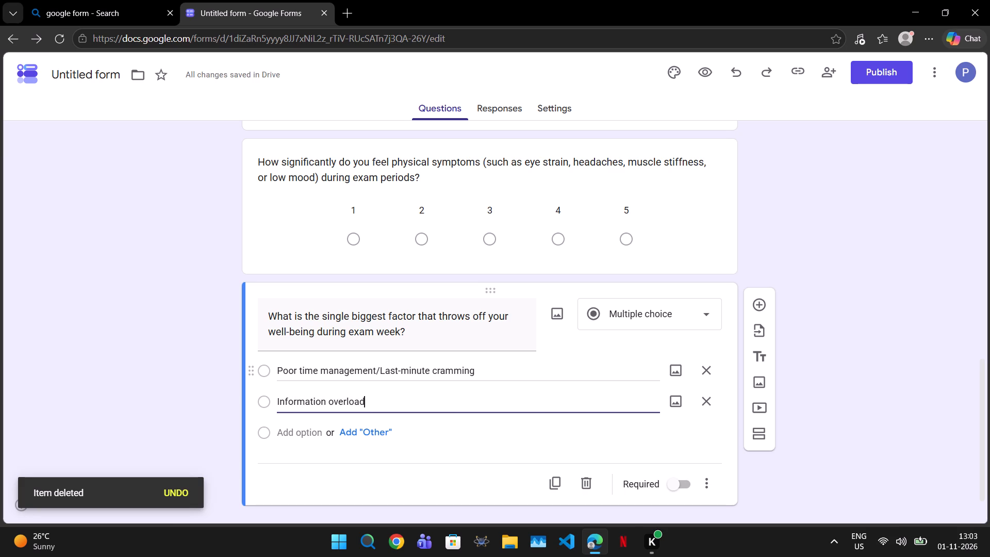
key(slash)
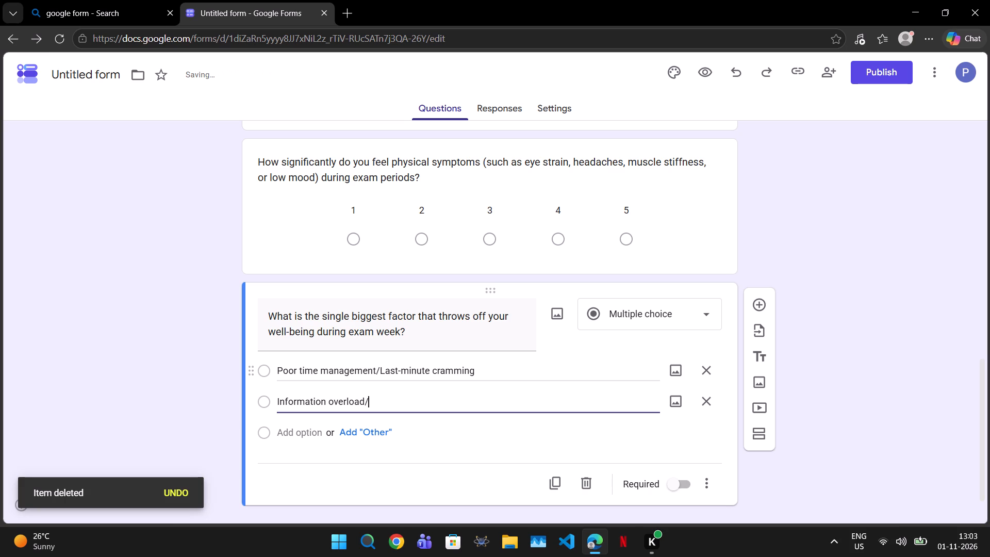
key(c)
key(space)
text(syllabus)
Add a third answer option reading "Anxiety about grades or outcomes" to the biggest-factor question.
key(Return)
key(BackSpace)
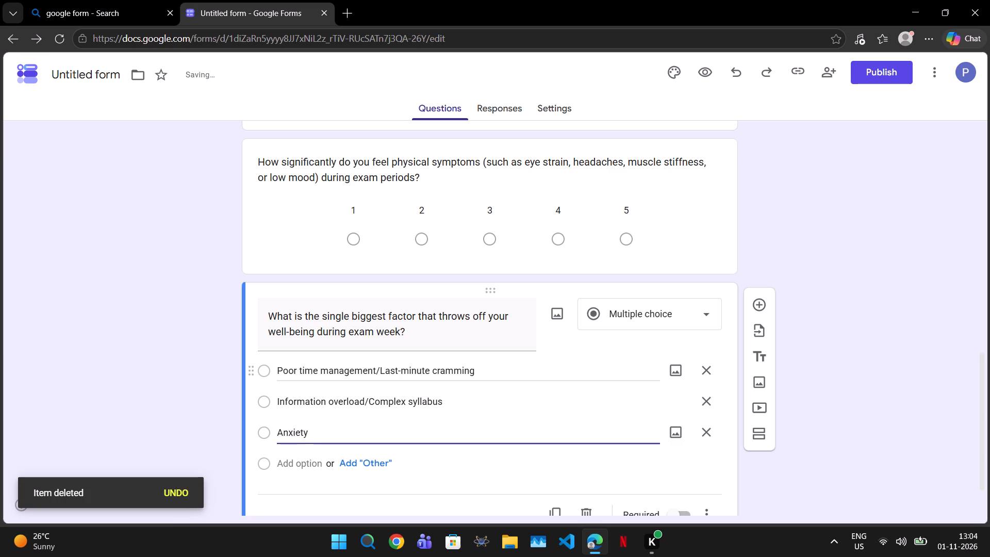
key(space)
text(about grade)
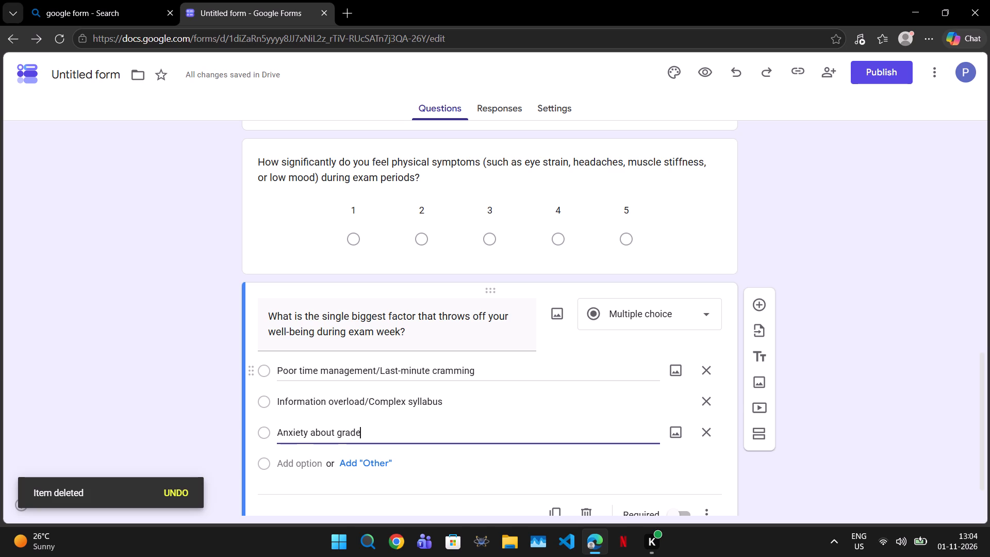
text(s or outcomes)
Add a fourth answer option reading "Disrupted sleep and poor diet" to the biggest-factor question.
key(Return)
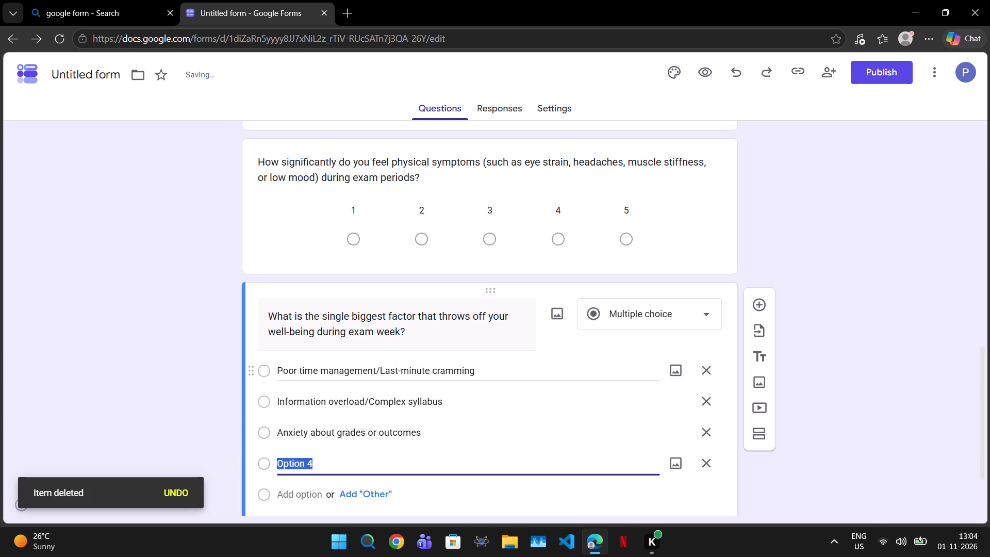
key(BackSpace)
key(d)
text(is)
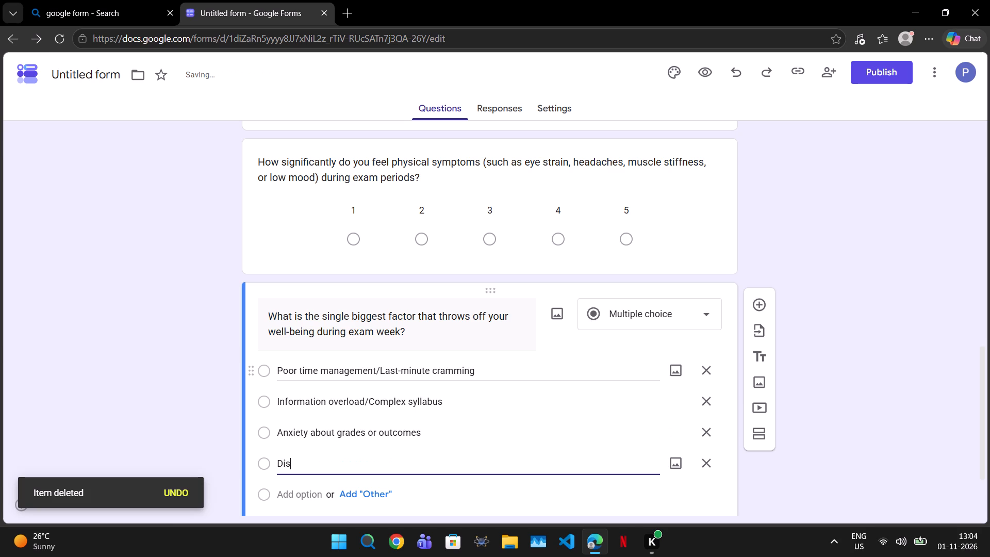
text(rupted)
key(space)
text(sleep)
key(space)
text(and poor diet)
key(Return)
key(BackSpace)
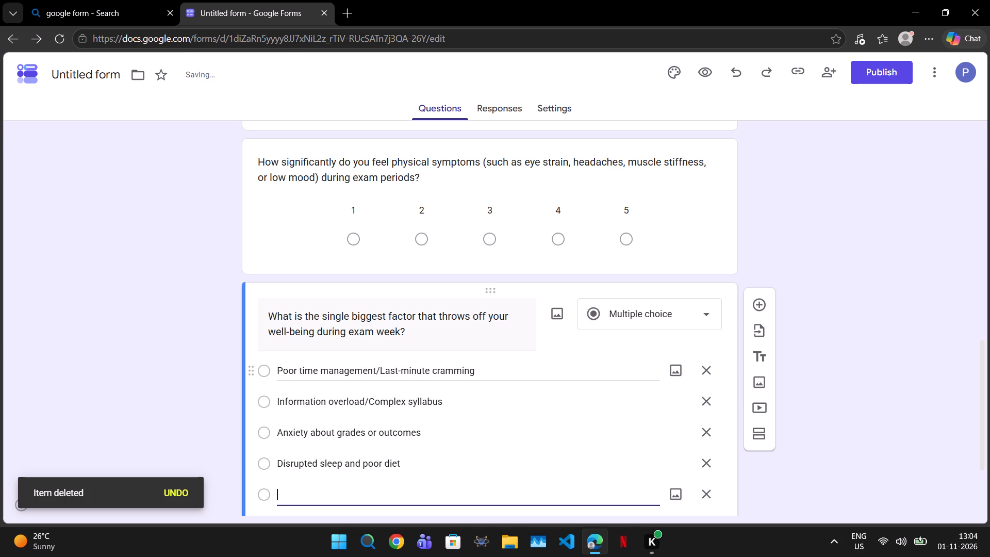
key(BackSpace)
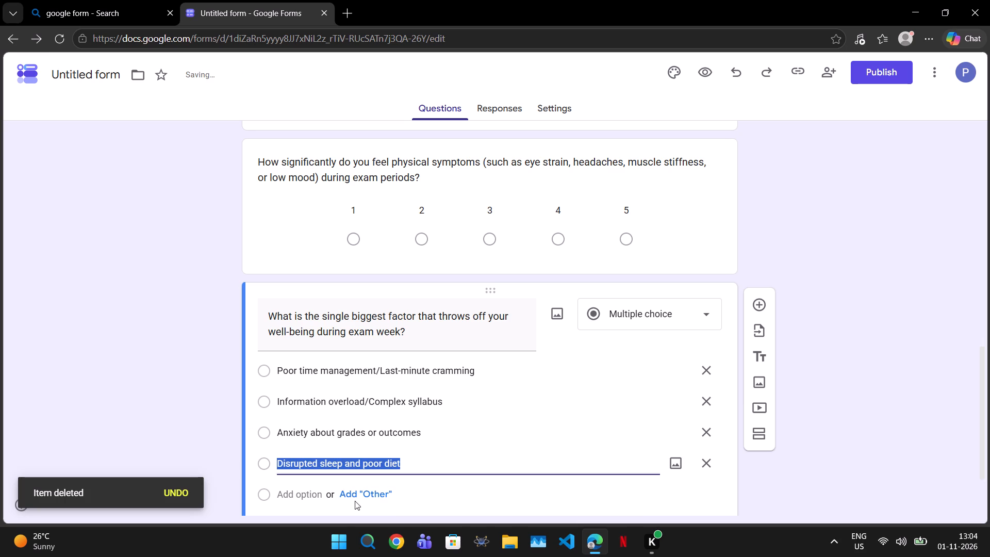
Add an "Other" option at the end of the biggest-factor question's answers.
click(362, 493)
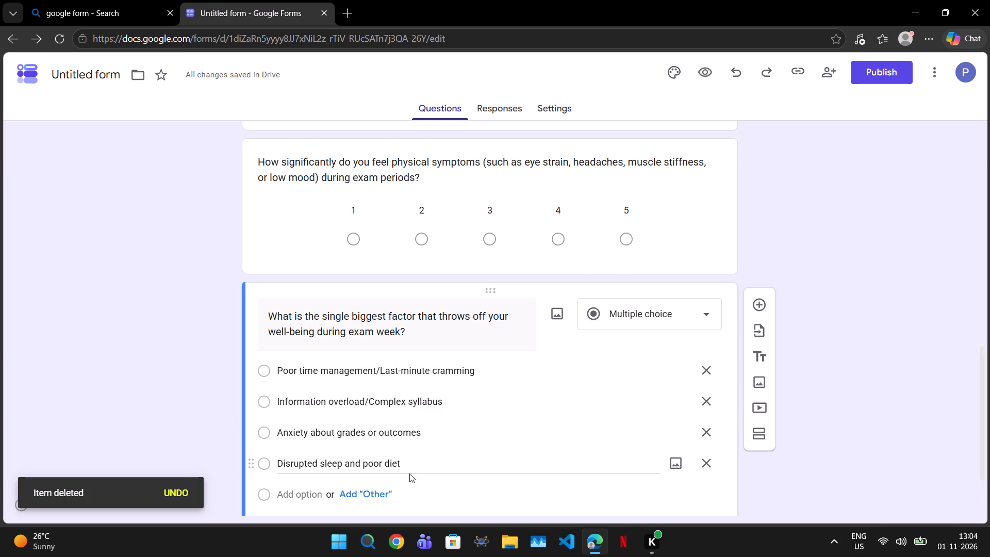
scroll(409, 473, down, 3)
click(374, 401)
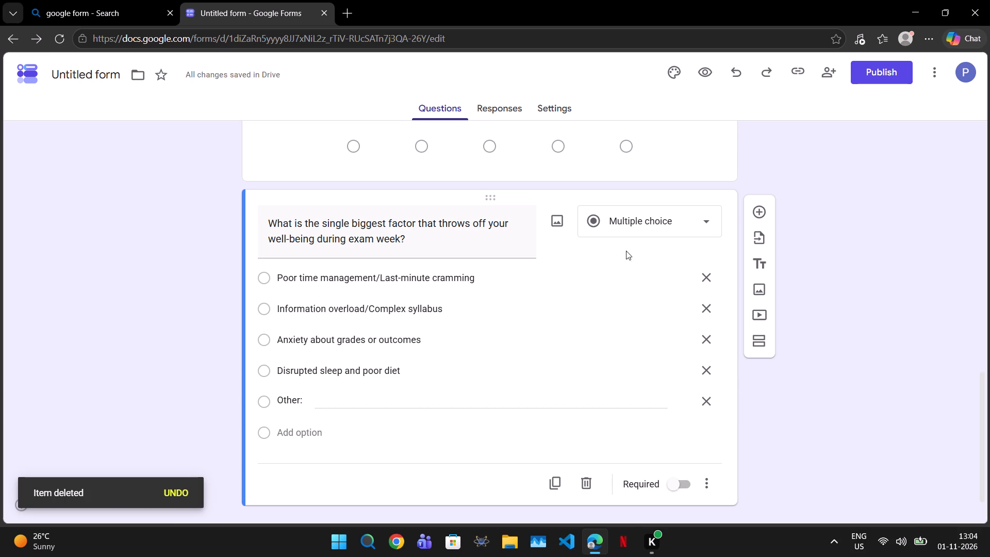
Add a new question directly after the biggest-factor question.
click(761, 206)
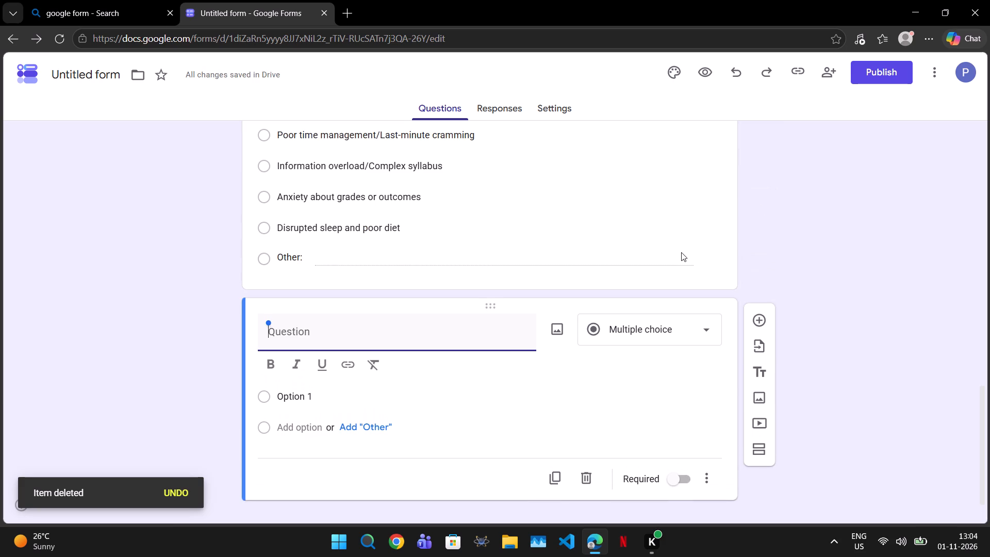
Set the new question's answer type to Paragraph.
click(703, 321)
click(680, 144)
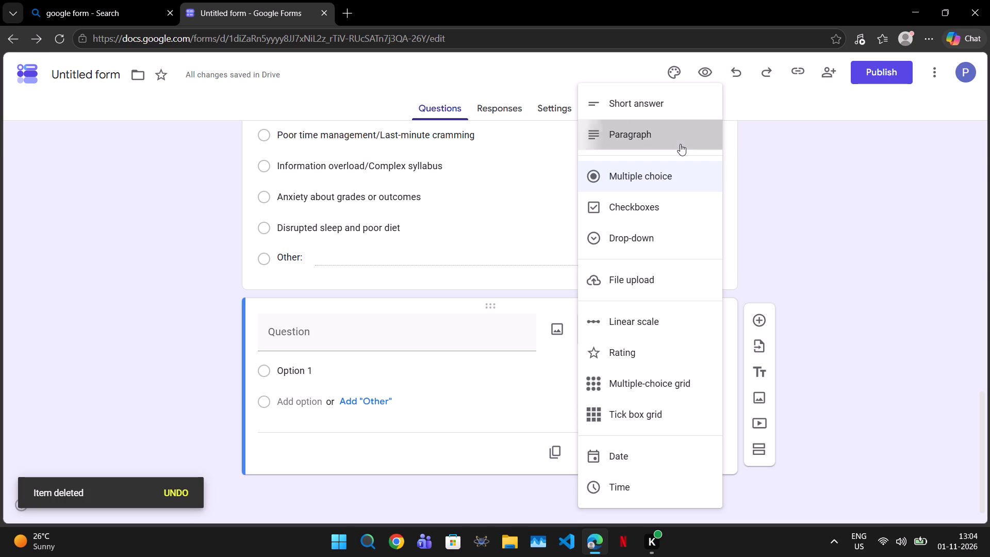
Begin the paragraph question's text with "If you could have one tool, habit, or institutional support system to".
click(390, 347)
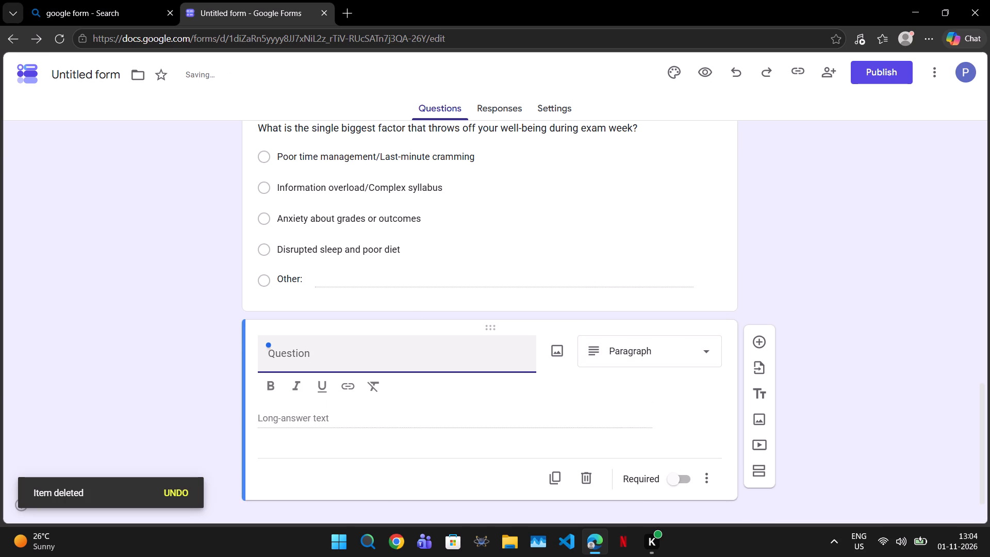
text(f you could)
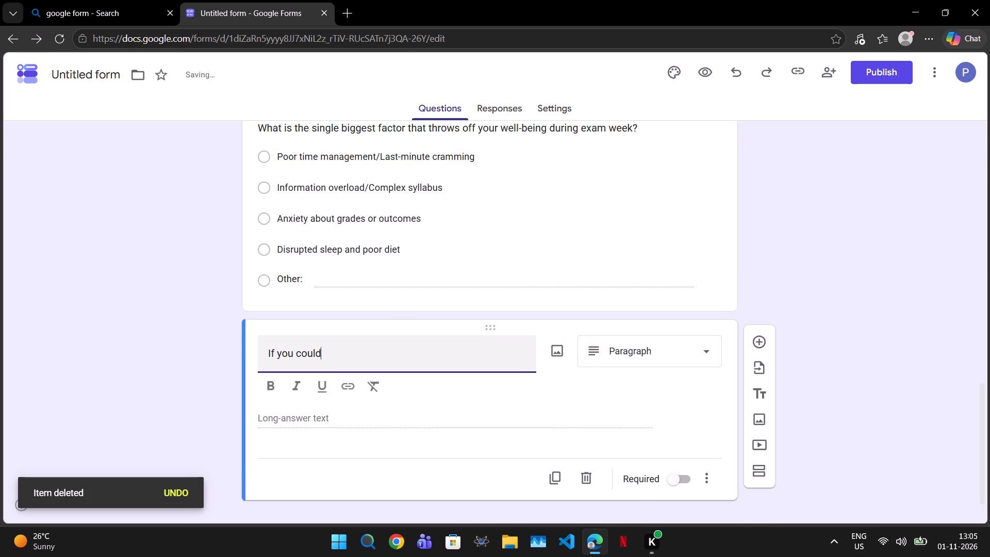
key(space)
text(have one tool,)
key(space)
text(habit,)
key(space)
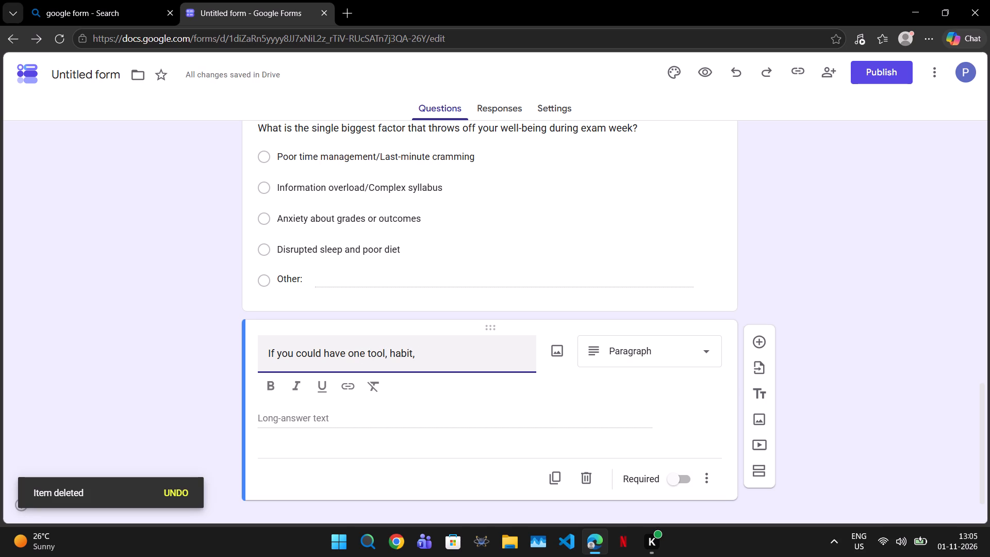
text(or)
key(space)
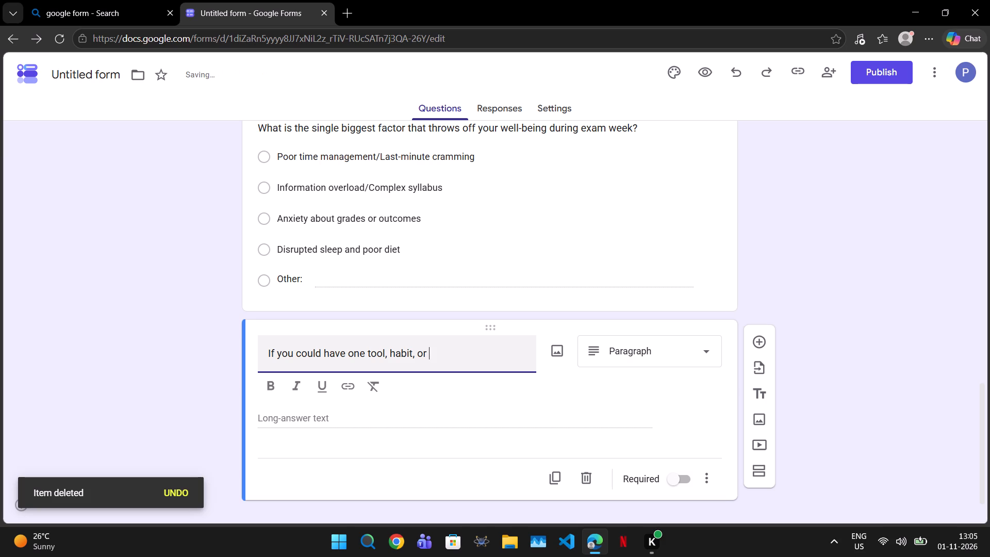
text(institu)
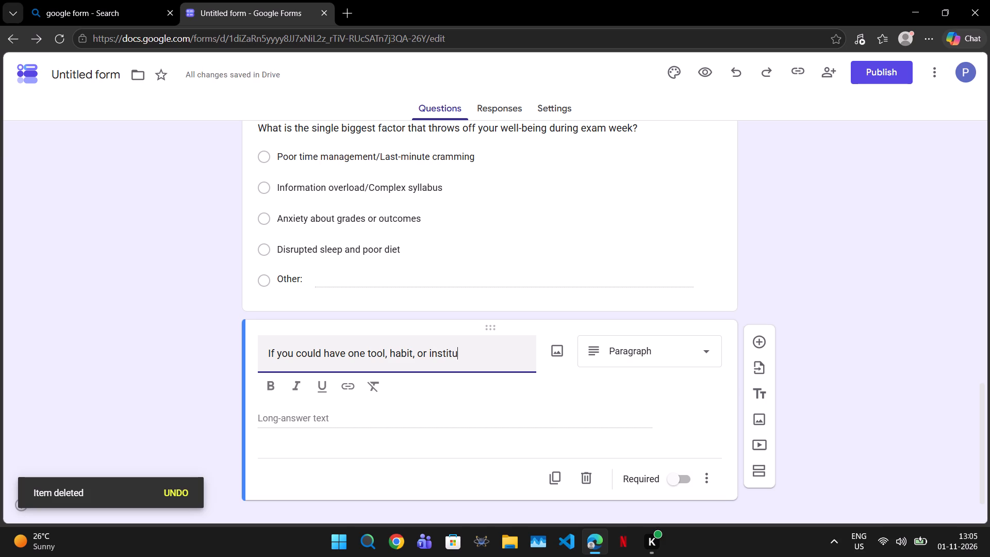
text(tional support)
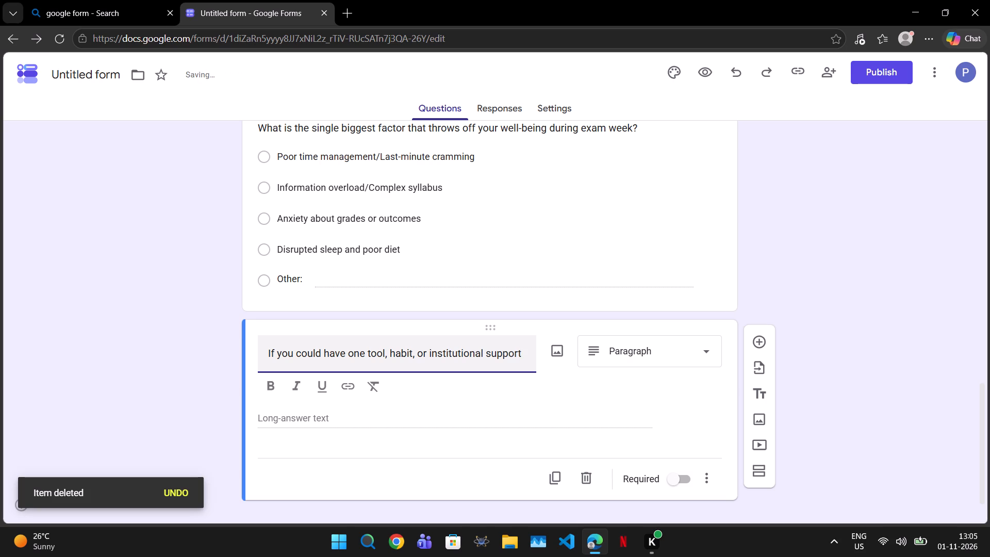
key(space)
text(system to)
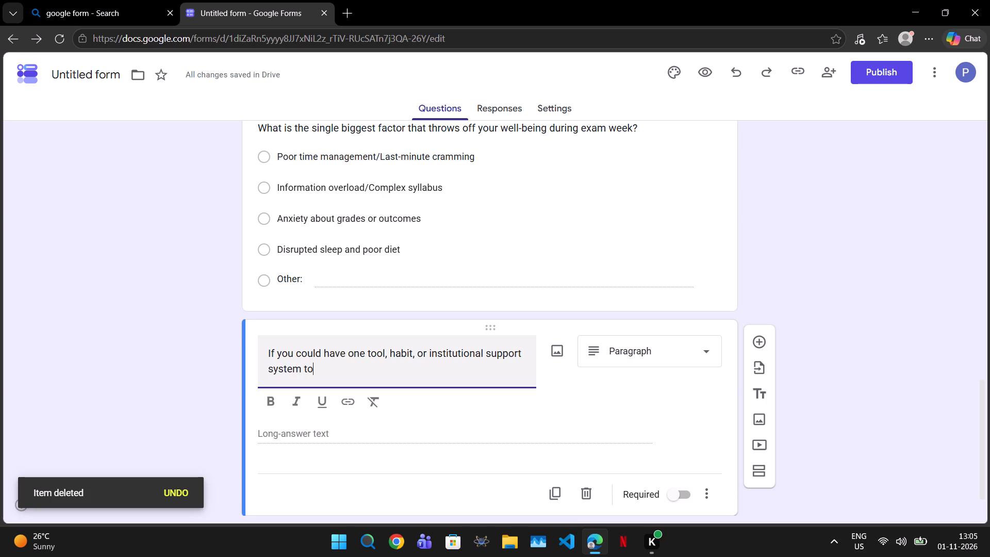
Continue the paragraph question's text with "help you stay sharp and calm without", correcting any typos.
key(space)
text(help you)
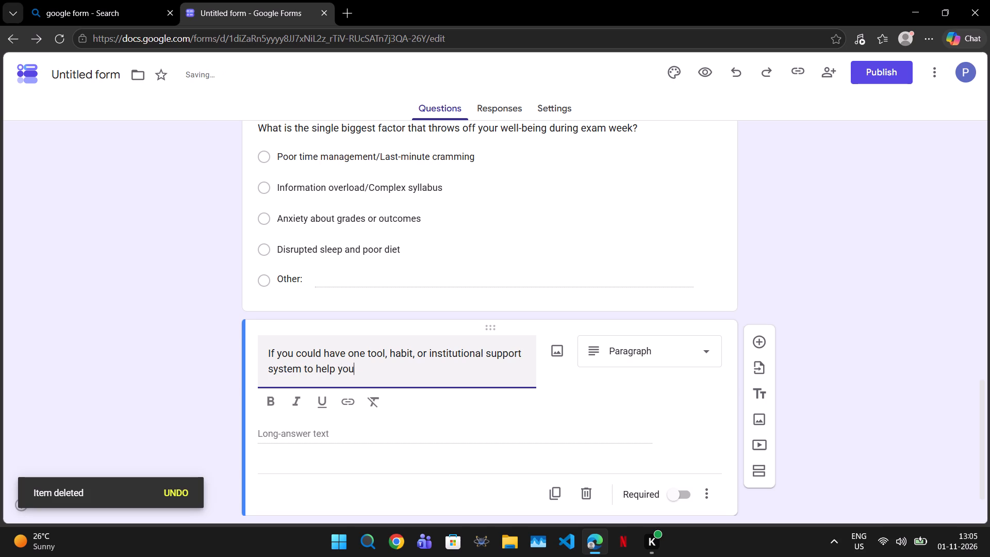
key(space)
text(stay sharp)
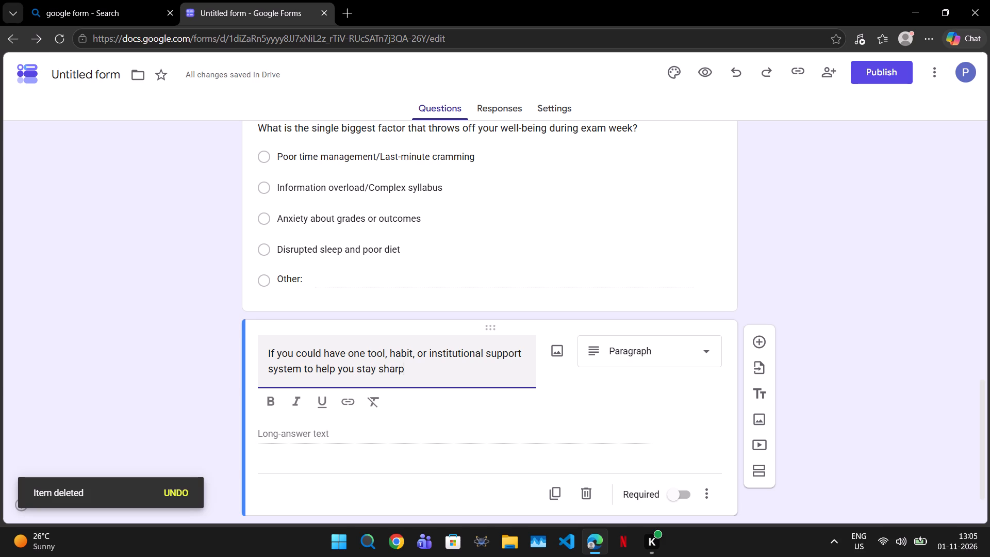
key(space)
text(and cal,)
key(space)
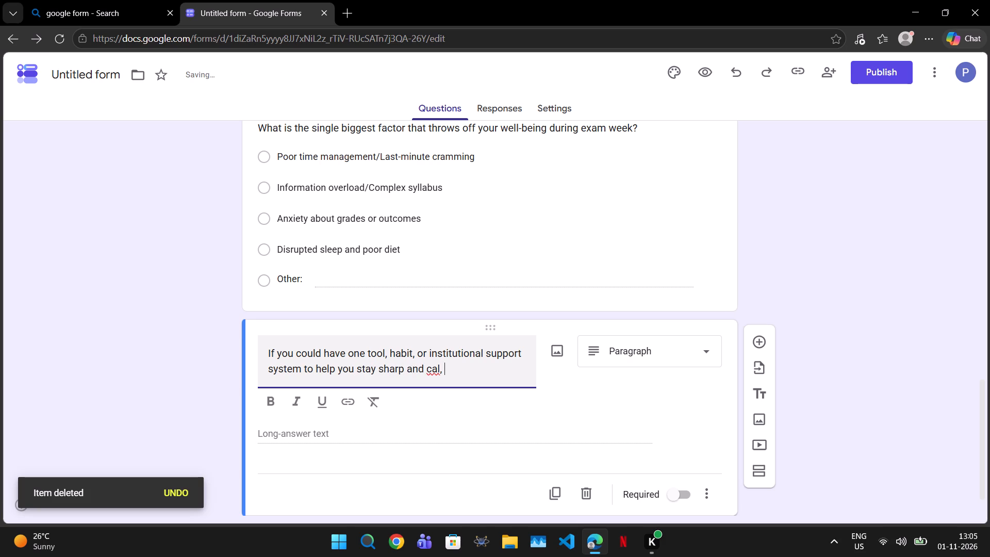
text(without)
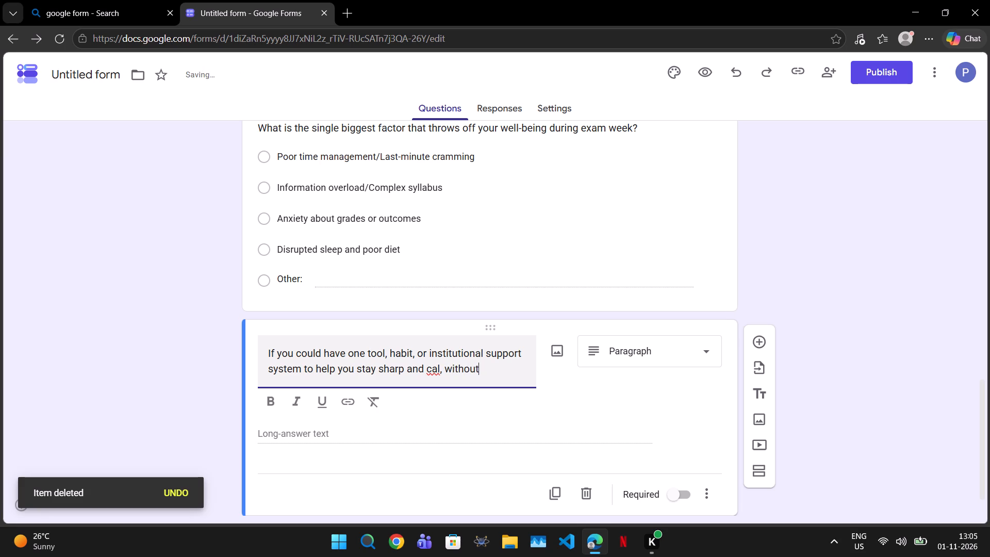
click(444, 370)
key(backslash)
key(BackSpace)
key(BackSpace)
key(BackSpace)
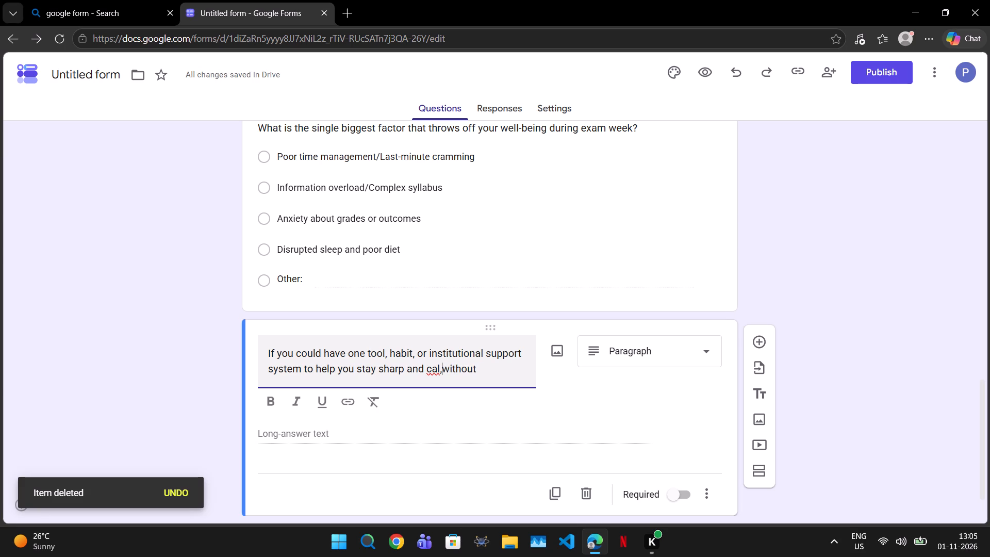
text(m)
key(space)
click(483, 369)
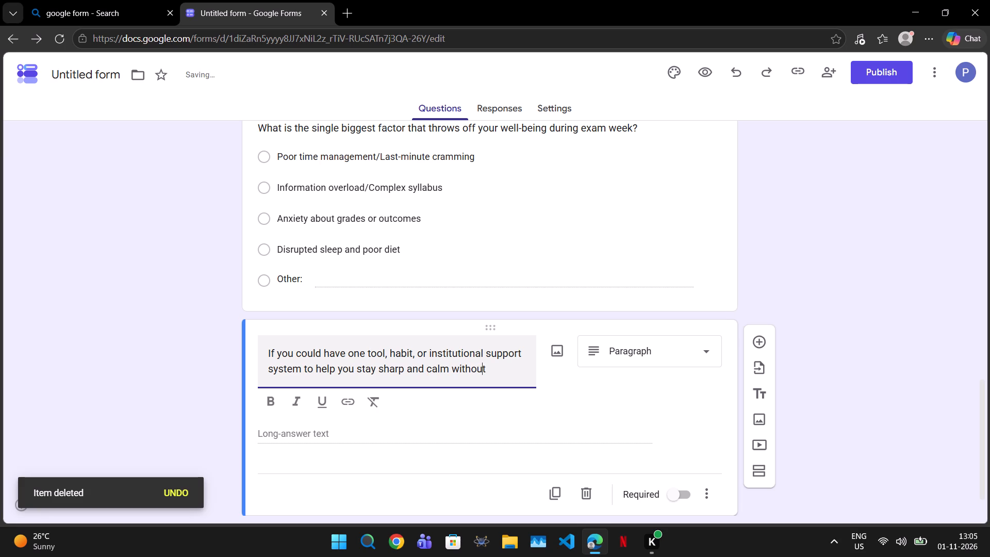
key(Right)
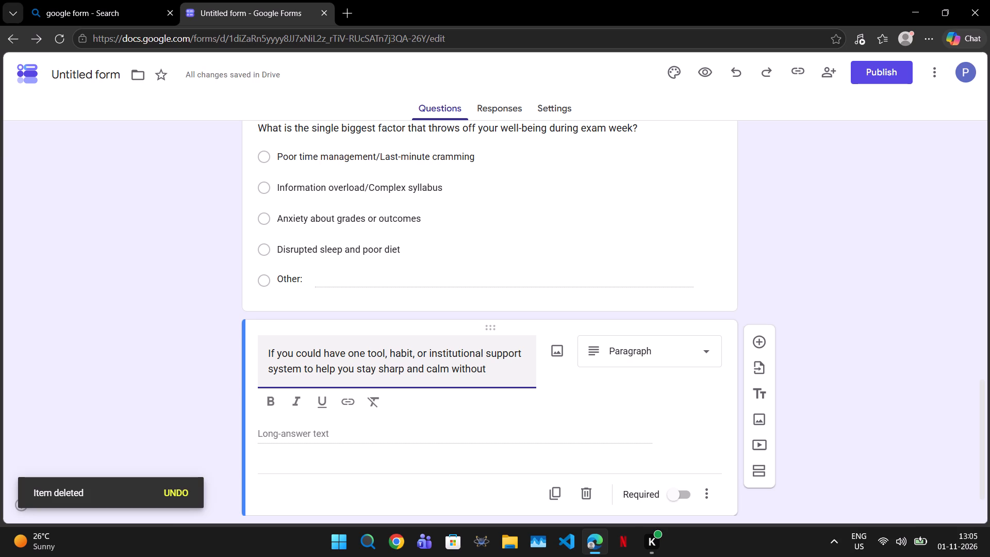
Complete the paragraph question's text with "burning out, what would it look like?".
key(space)
text(burin)
key(BackSpace)
text(ng out)
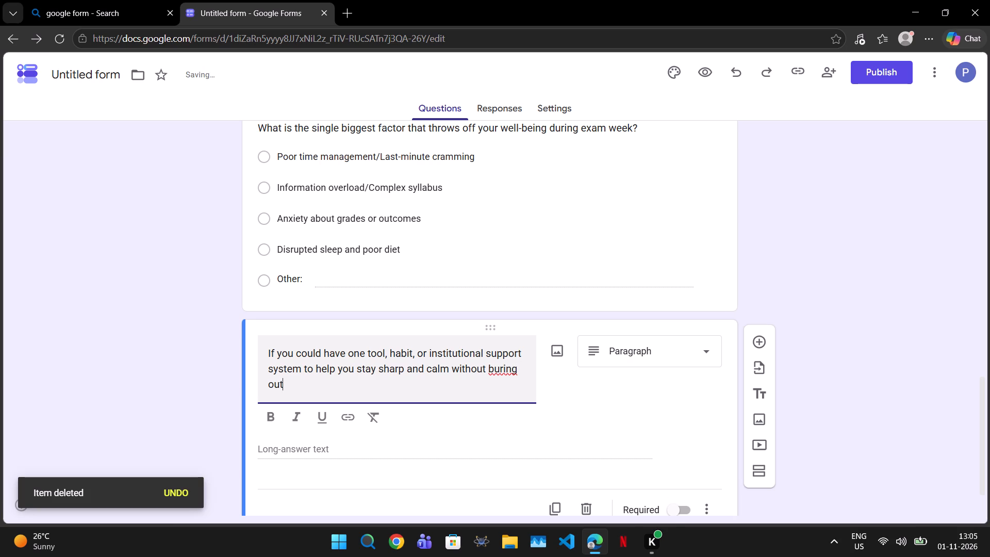
key(BackSpace)
key(BackSpace)
key(BackSpace)
key(BackSpace)
key(BackSpace)
key(BackSpace)
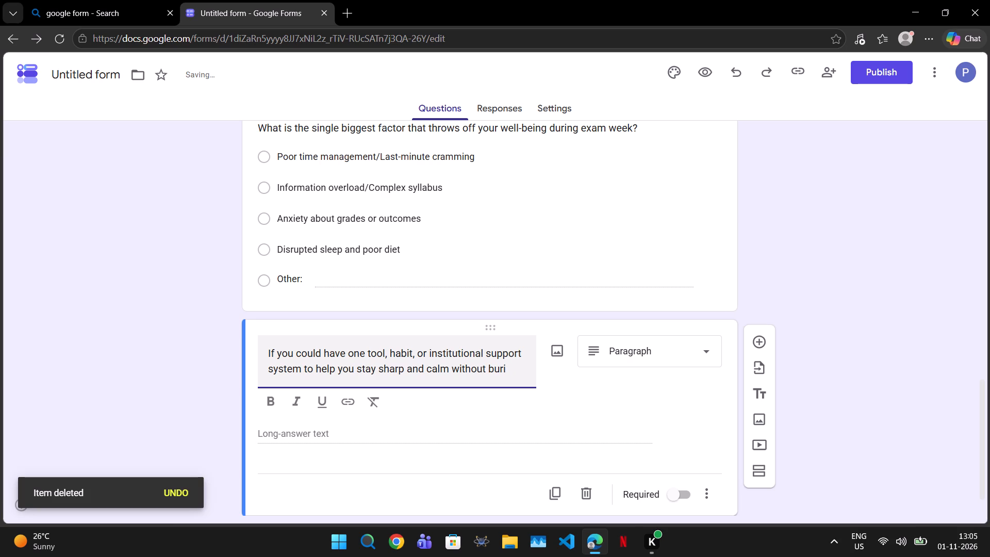
key(BackSpace)
text(ning)
key(Delete)
key(space)
key(Insert)
text(out)
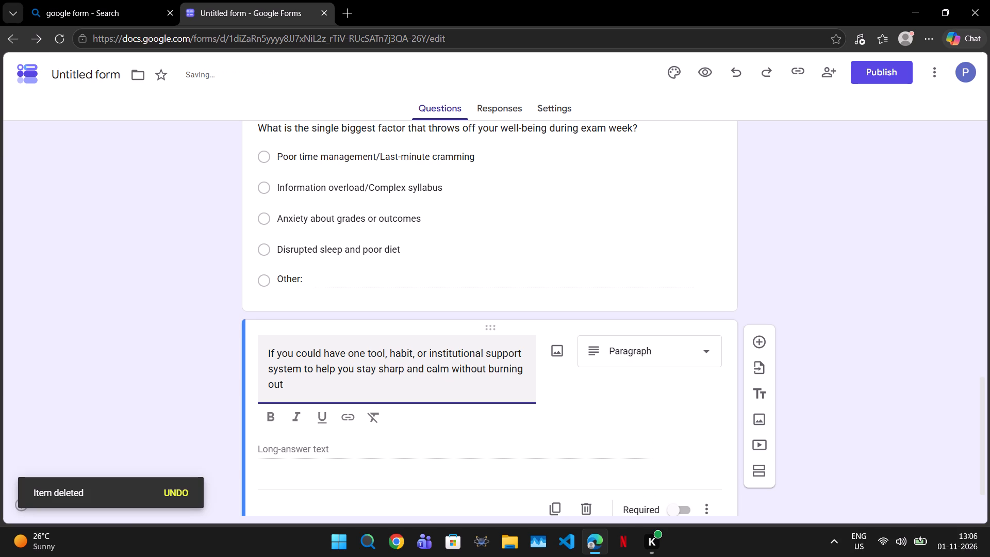
text(, what would it)
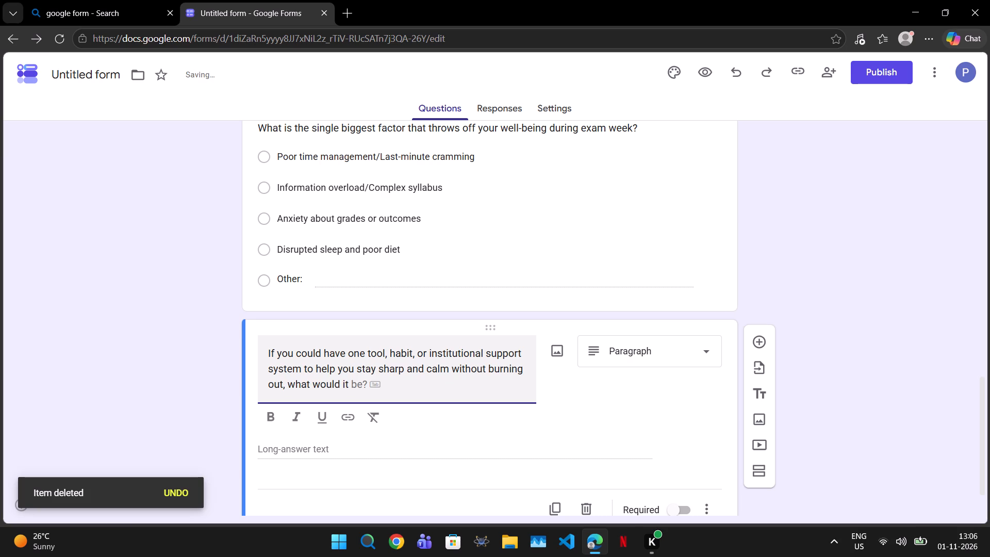
key(space)
text(look like)
key(shift+question)
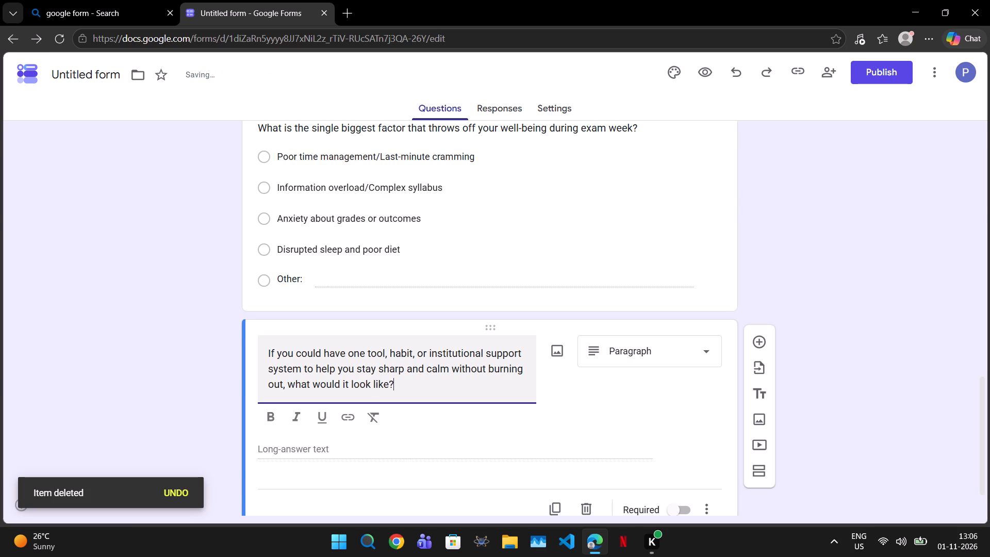
Add a new question directly after the question about a tool, habit, or institutional support system.
scroll(450, 389, down, 3)
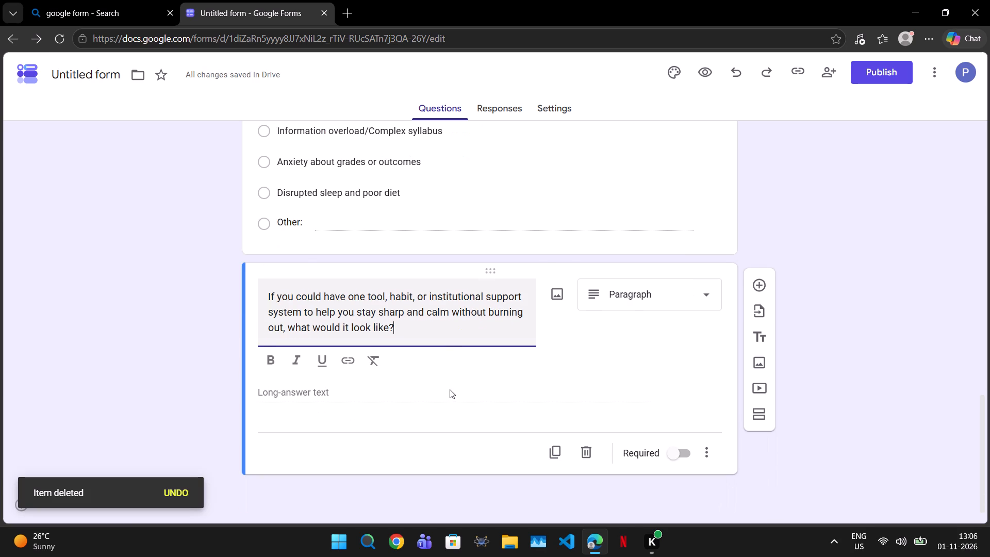
click(757, 285)
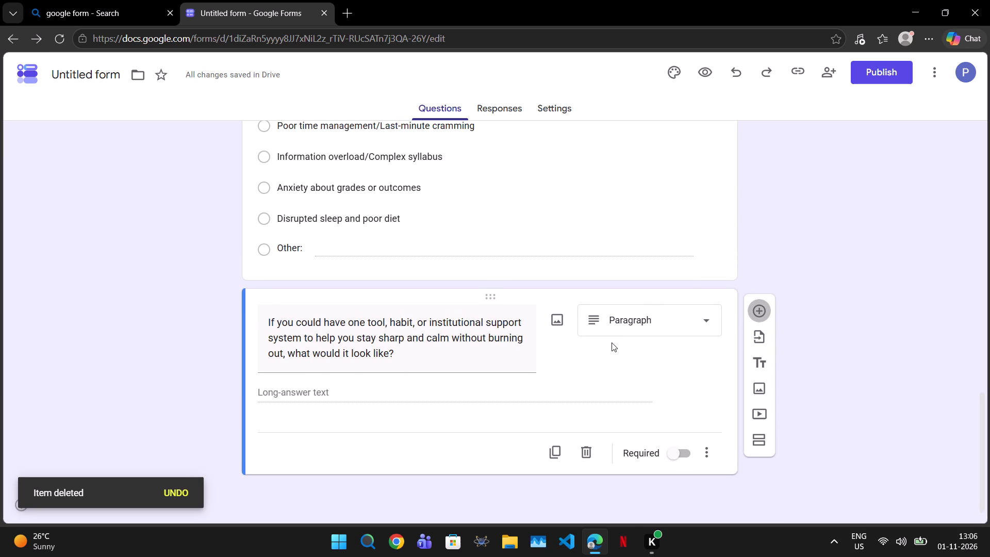
scroll(612, 342, down, 3)
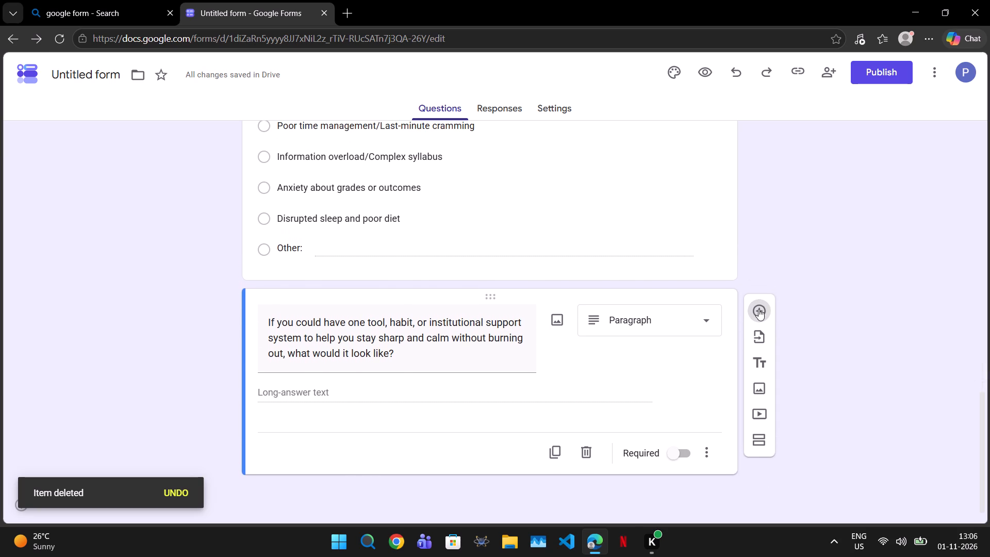
click(758, 309)
scroll(617, 400, down, 4)
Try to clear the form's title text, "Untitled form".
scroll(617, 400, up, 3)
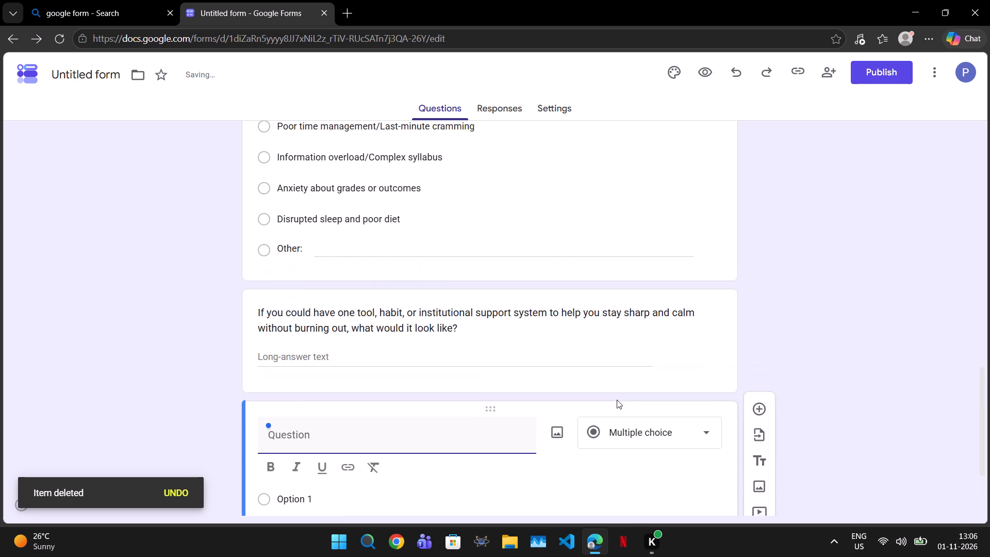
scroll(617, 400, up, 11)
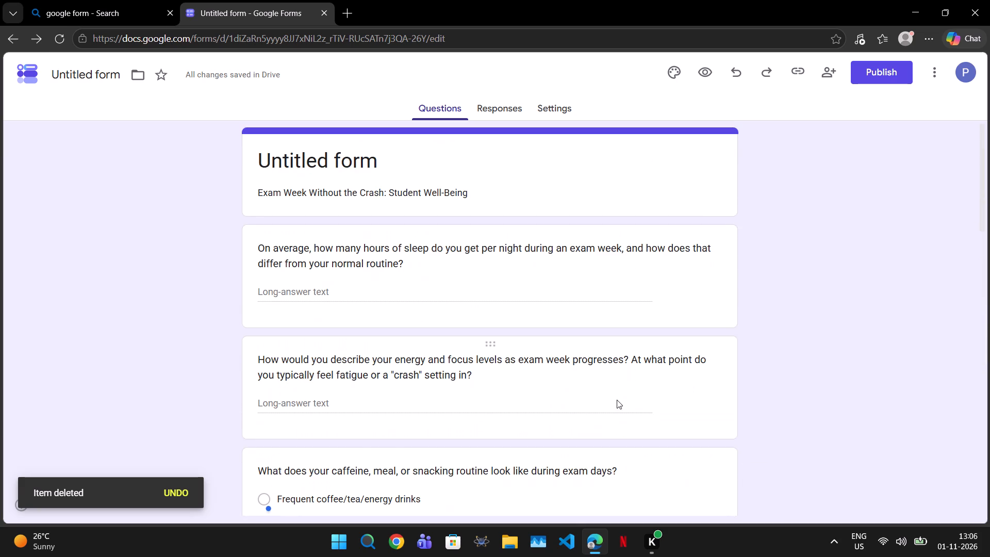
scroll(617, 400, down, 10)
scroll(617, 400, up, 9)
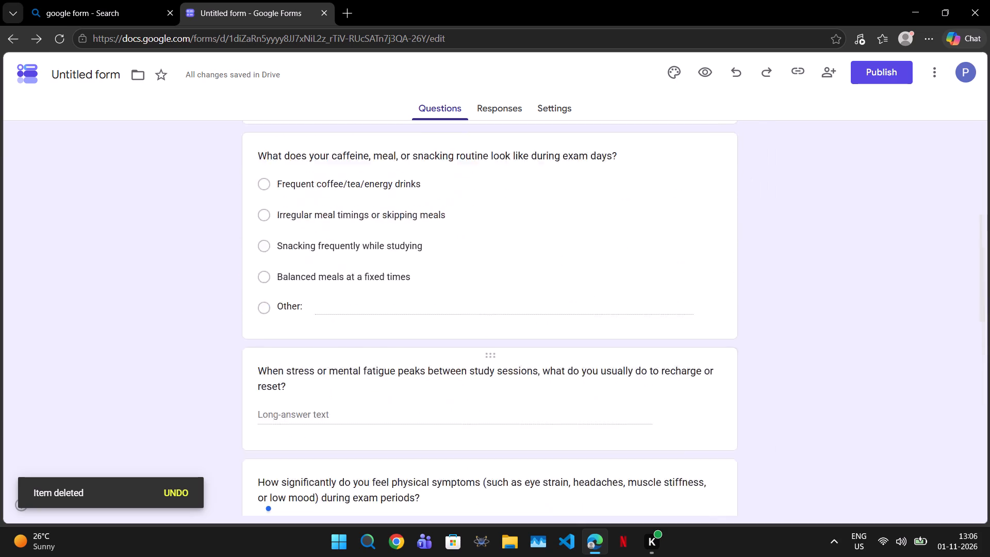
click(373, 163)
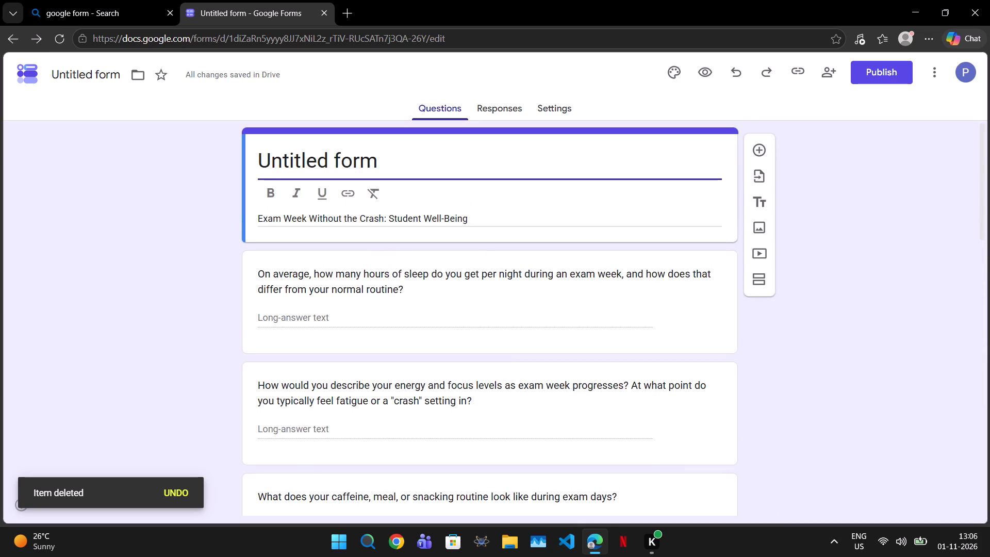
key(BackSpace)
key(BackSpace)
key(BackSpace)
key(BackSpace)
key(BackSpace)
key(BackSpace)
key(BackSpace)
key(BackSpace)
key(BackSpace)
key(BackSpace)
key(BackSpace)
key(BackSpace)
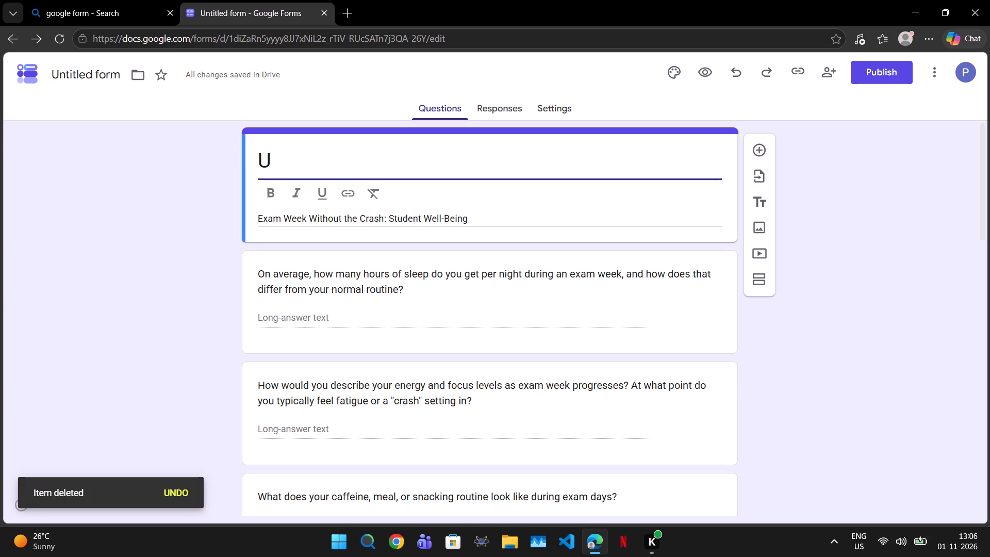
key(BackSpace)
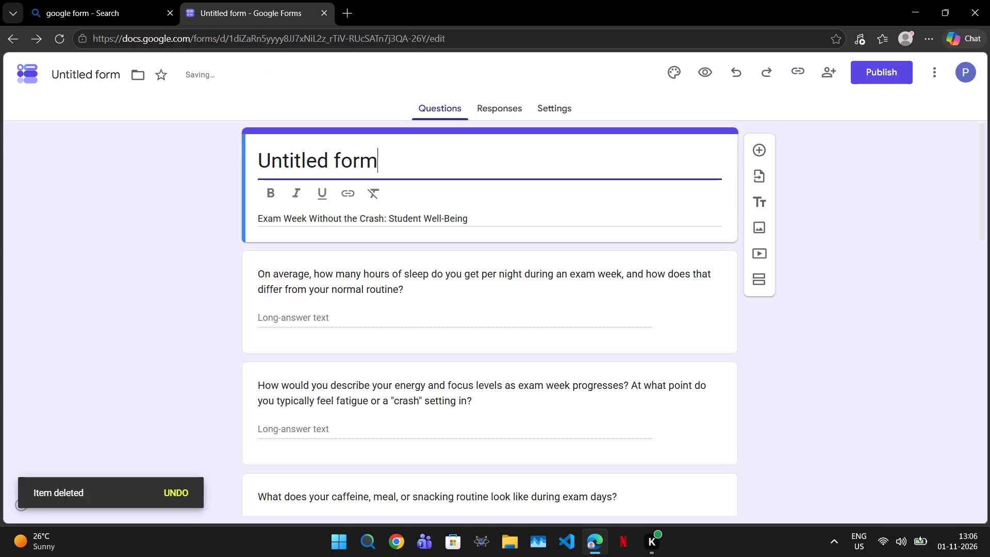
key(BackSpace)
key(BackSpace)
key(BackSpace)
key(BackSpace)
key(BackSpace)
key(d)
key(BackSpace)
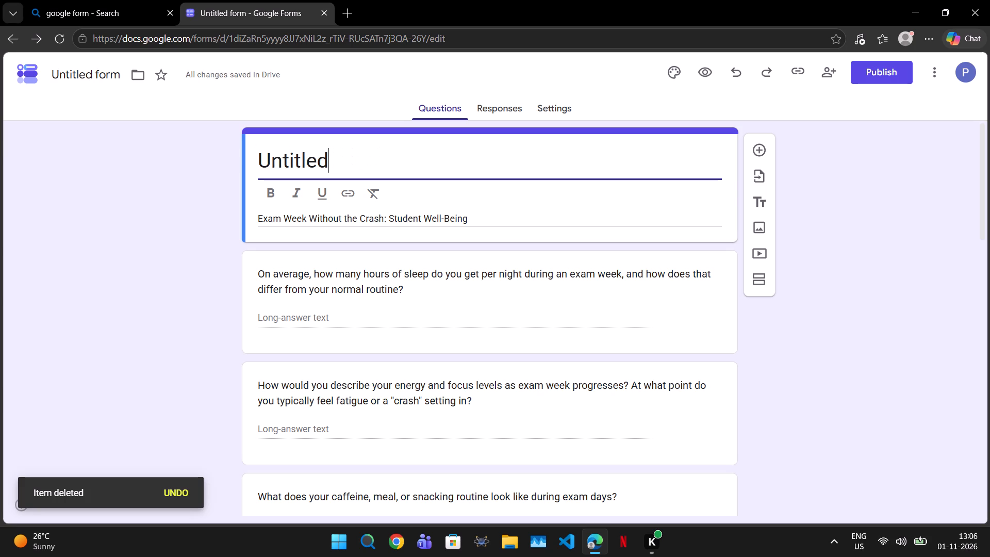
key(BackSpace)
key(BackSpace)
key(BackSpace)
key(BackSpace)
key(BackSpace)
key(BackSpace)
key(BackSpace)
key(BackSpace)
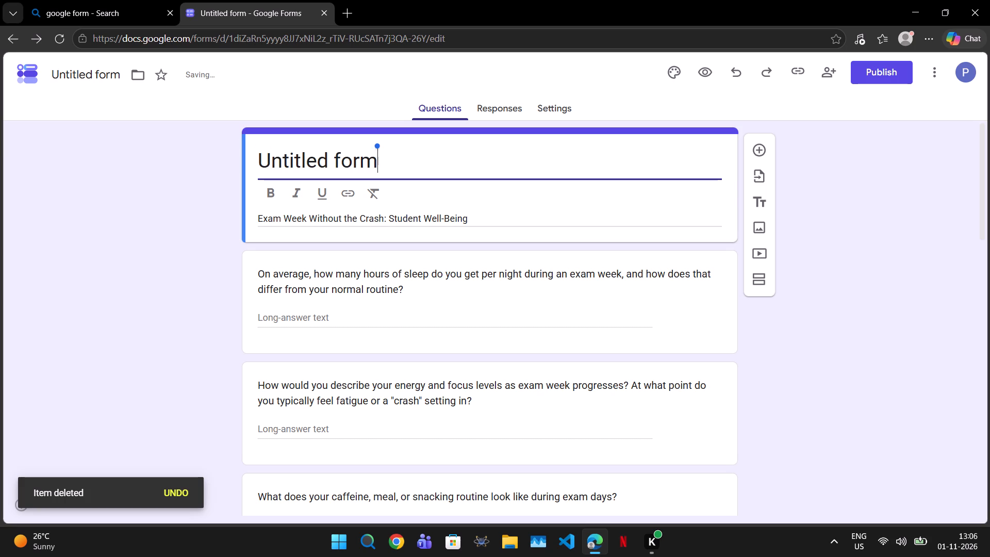
Replace the "Untitled form" title text with "Exam Week Without", correcting any typos.
key(BackSpace)
key(BackSpace)
key(BackSpace)
key(BackSpace)
key(BackSpace)
key(BackSpace)
key(BackSpace)
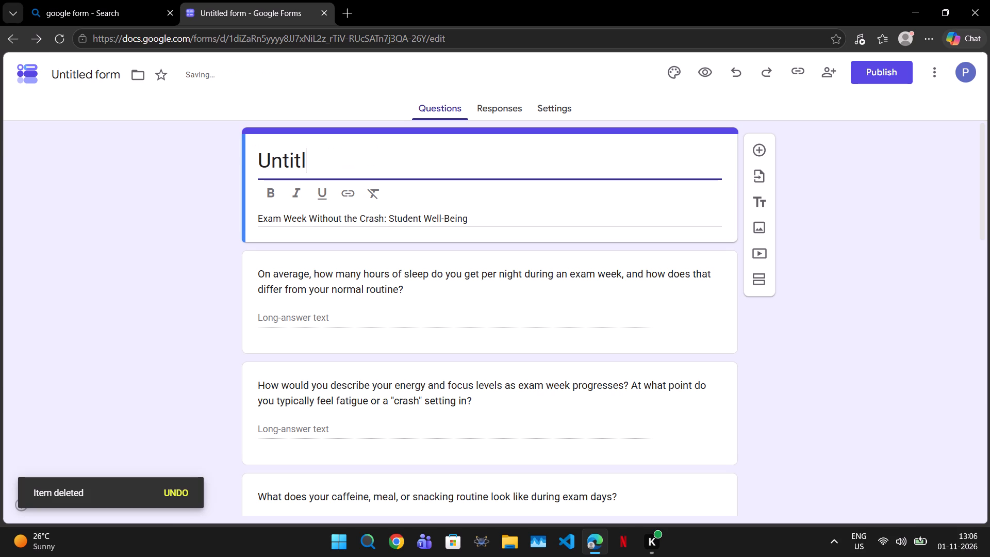
key(BackSpace)
key(BackSpace)
key(BackSpace)
key(BackSpace)
key(BackSpace)
key(BackSpace)
key(e)
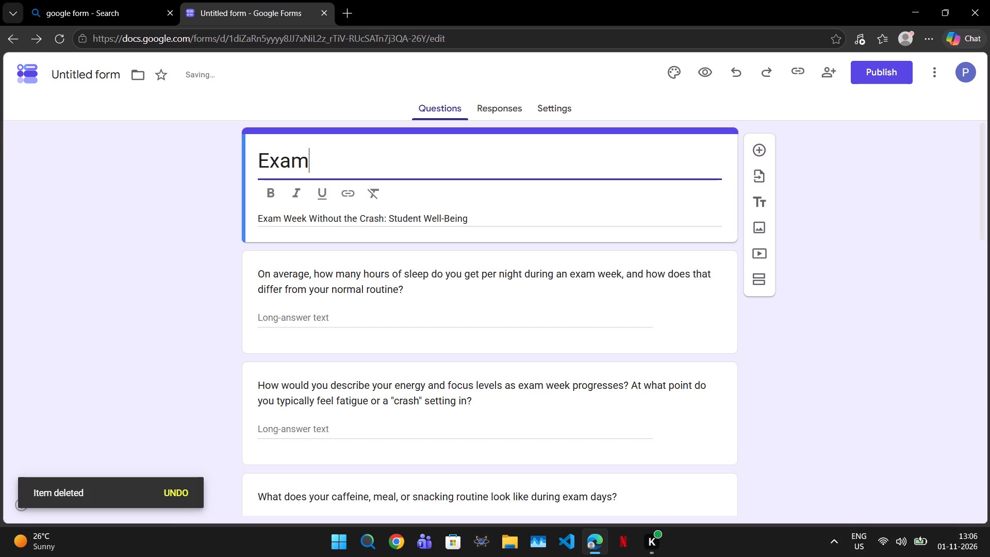
key(w)
text(eek)
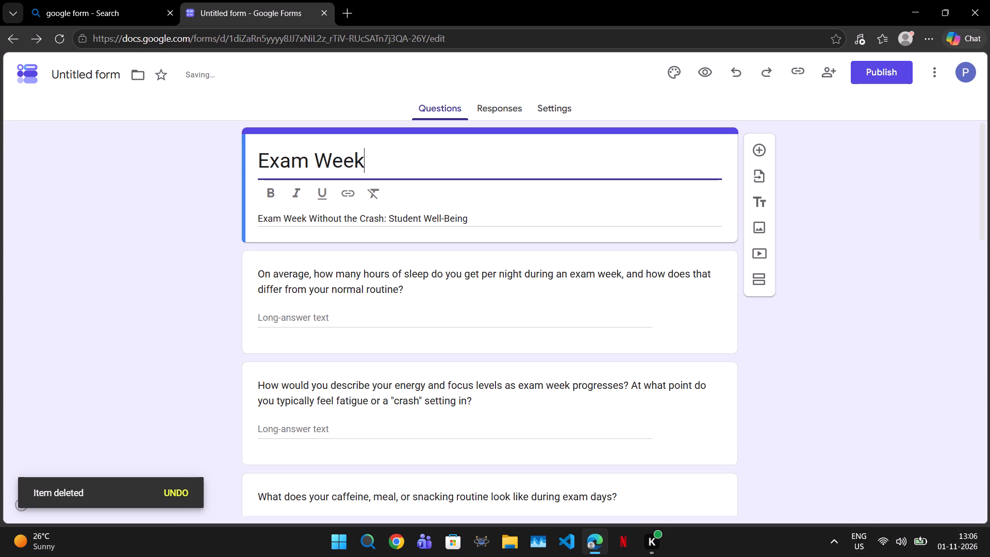
key(space)
key(w)
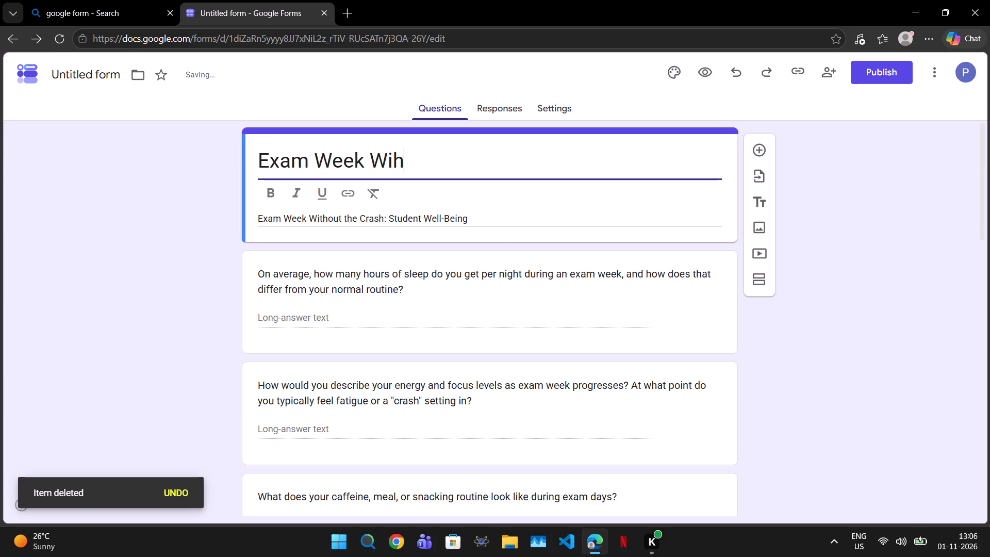
key(BackSpace)
text(thout)
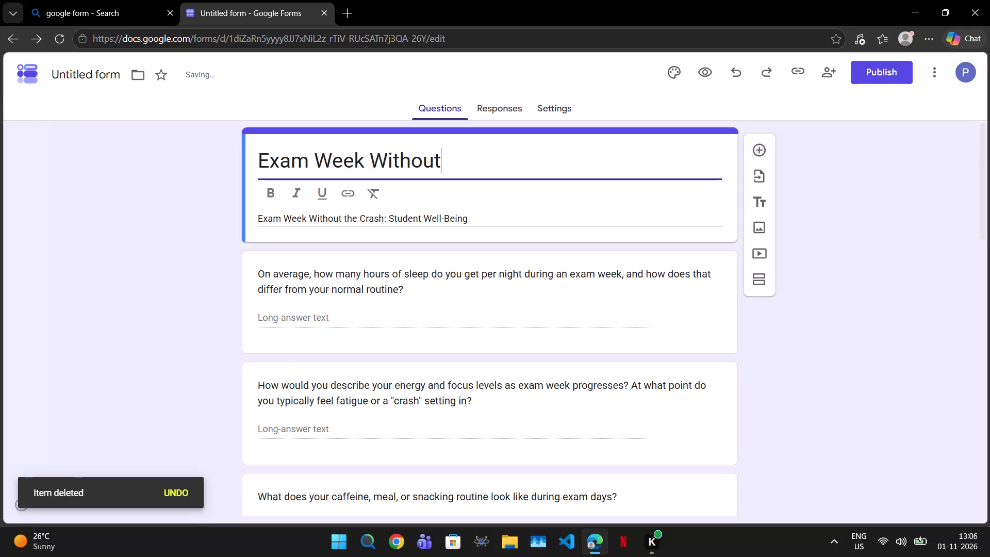
Complete the form title with "the Crash: Student Well-Being", correcting the capitalisation of "Crash".
key(space)
text(the cra)
key(BackSpace)
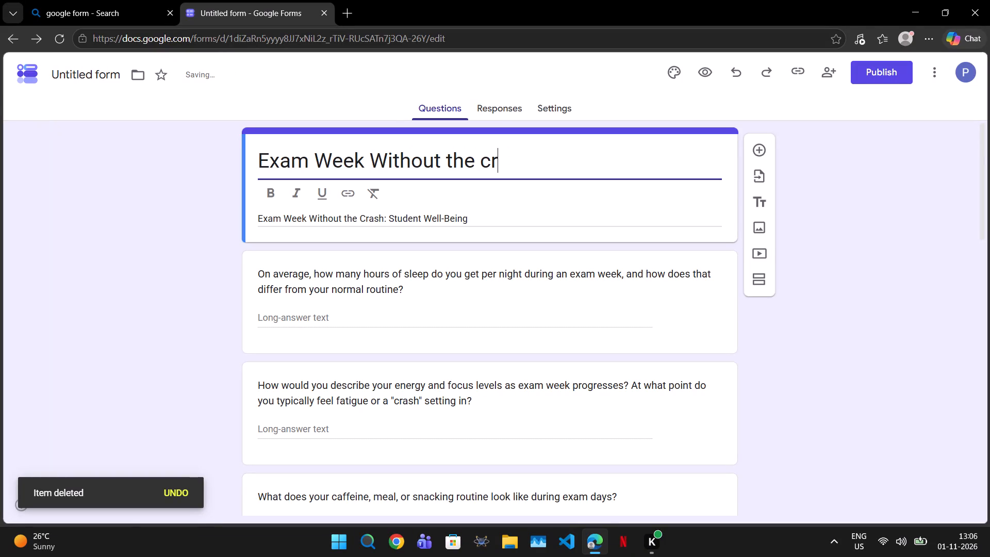
key(BackSpace)
key(BackSpace)
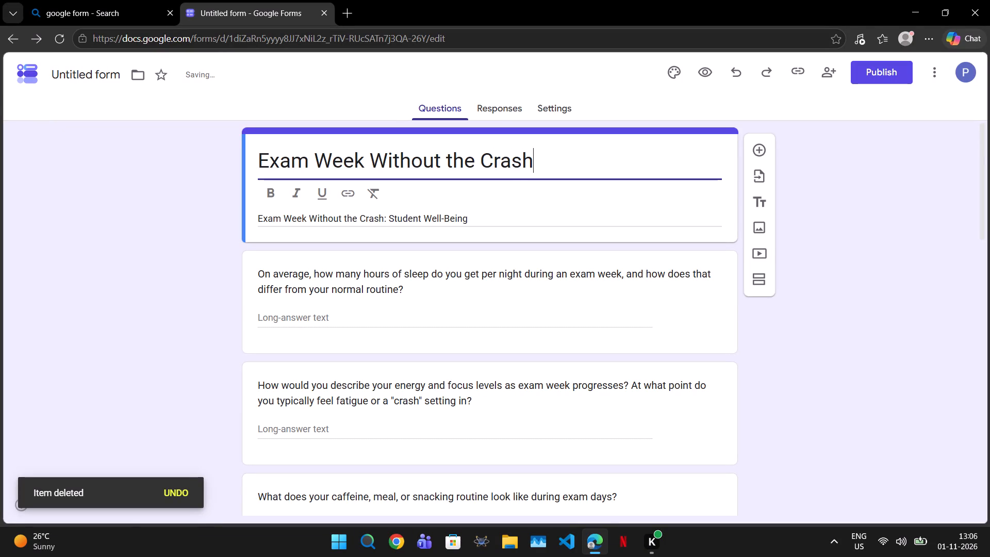
key(shift+colon)
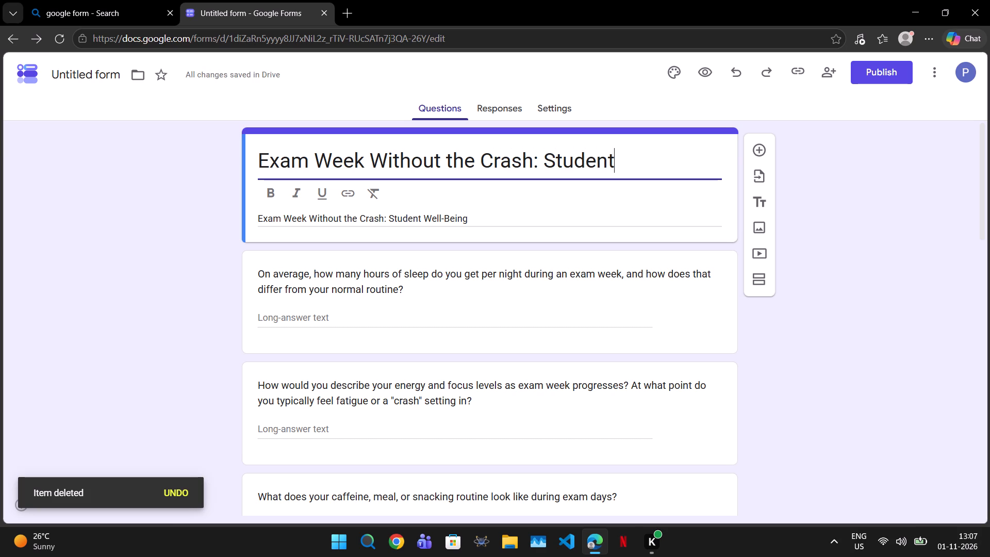
key(w)
text(ell)
key(minus)
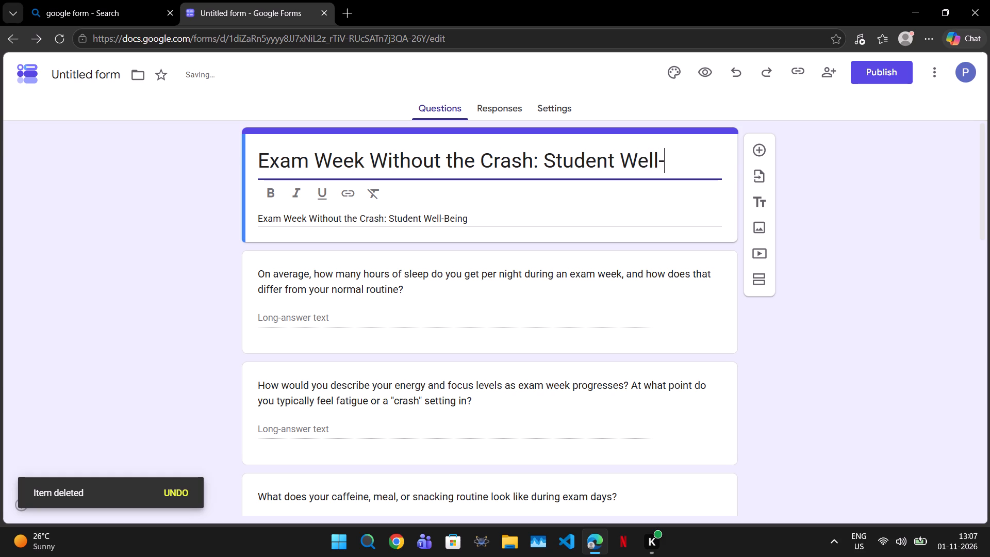
text(eing)
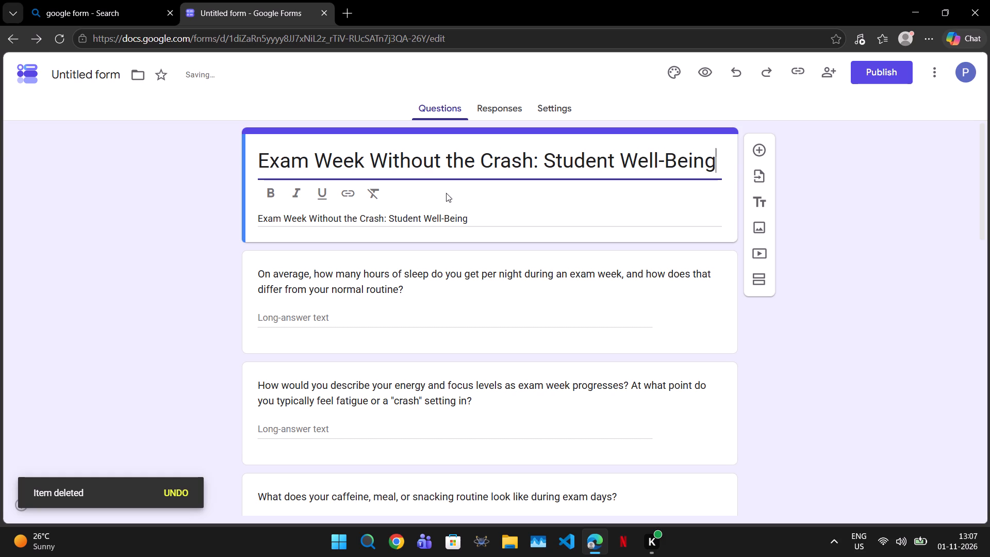
Delete the description text under the form title.
drag(471, 217, 419, 220)
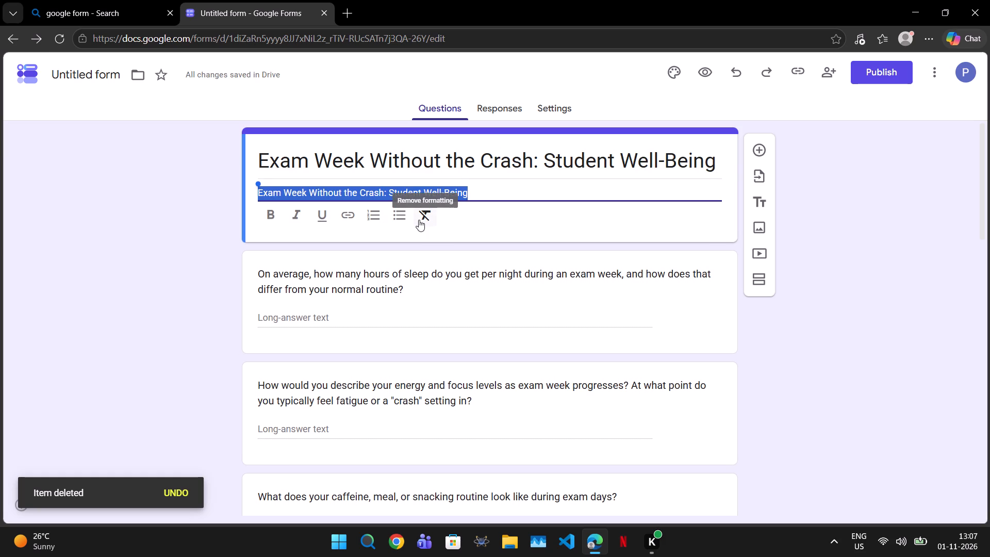
key(BackSpace)
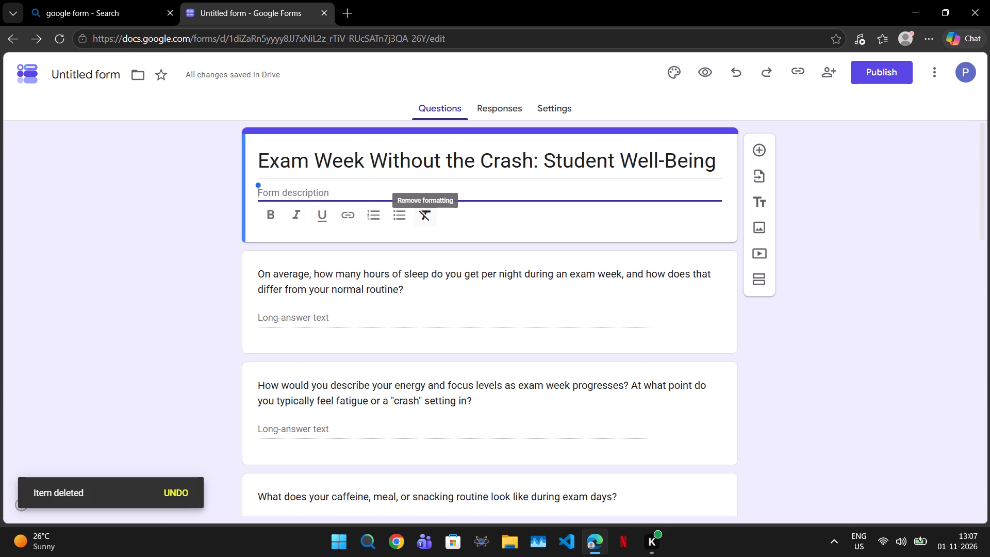
Change the blank question at the end of the form to the Paragraph type.
scroll(419, 220, down, 7)
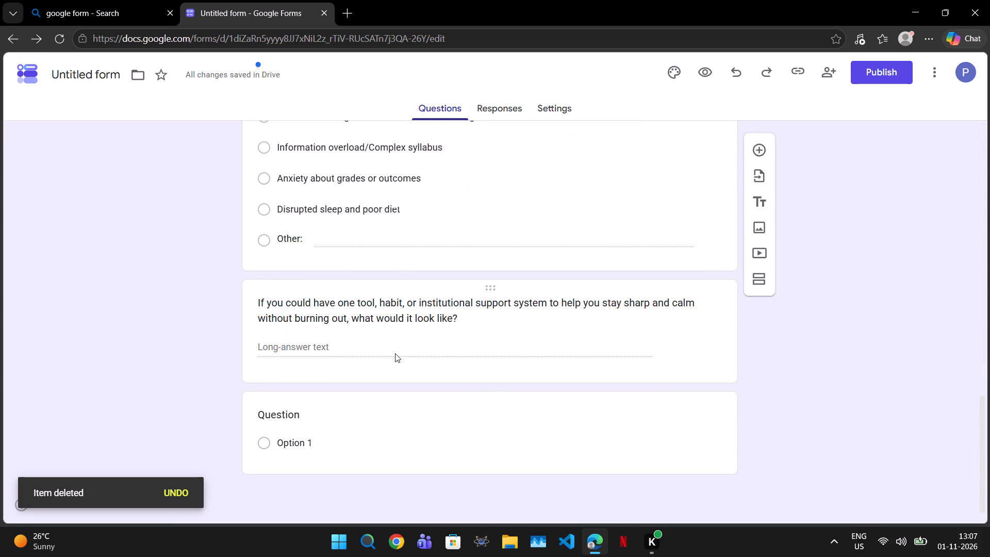
click(381, 415)
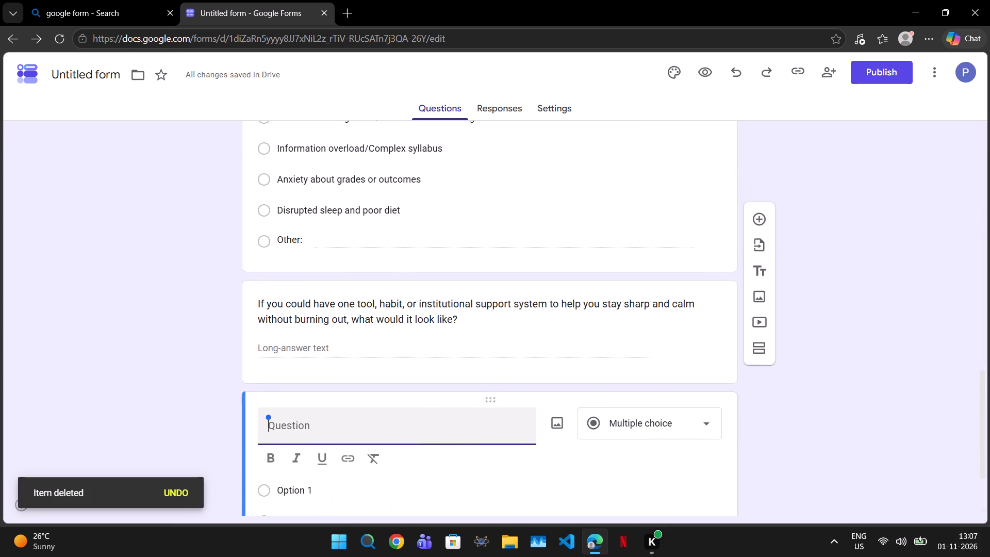
click(633, 427)
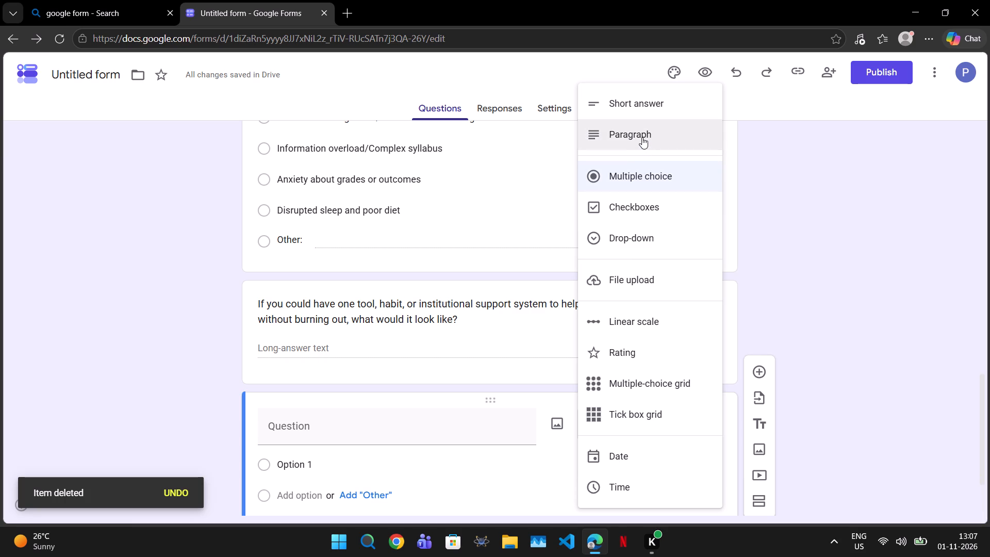
click(642, 137)
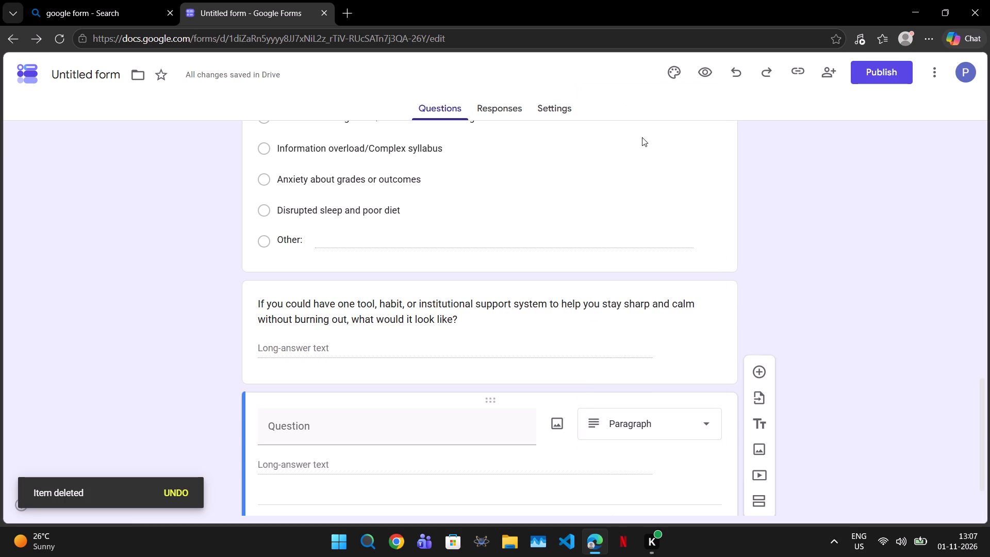
Begin the blank paragraph question's text with "Is there is anything else about your routine or challanges".
click(409, 421)
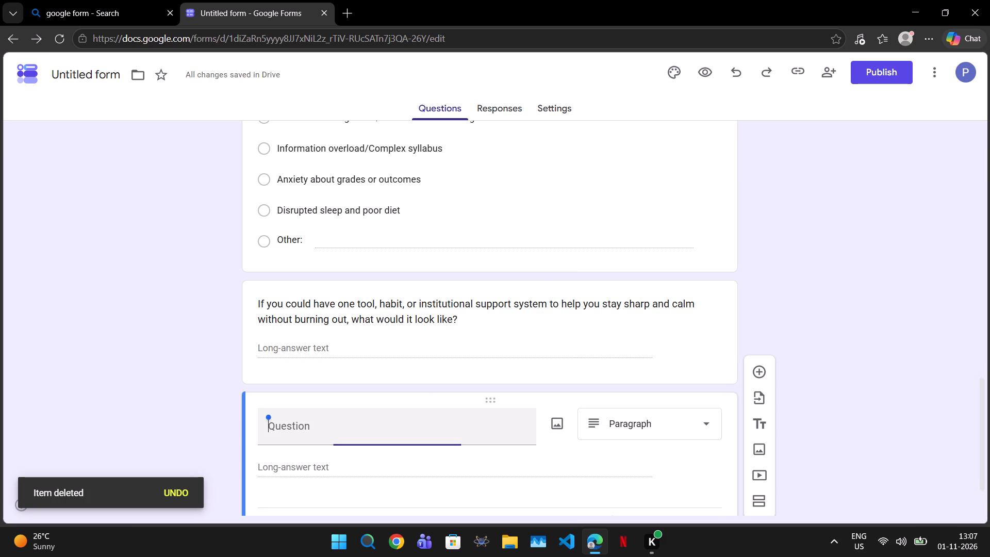
scroll(409, 421, down, 2)
text(s there is anything else about your o)
key(BackSpace)
text(routine)
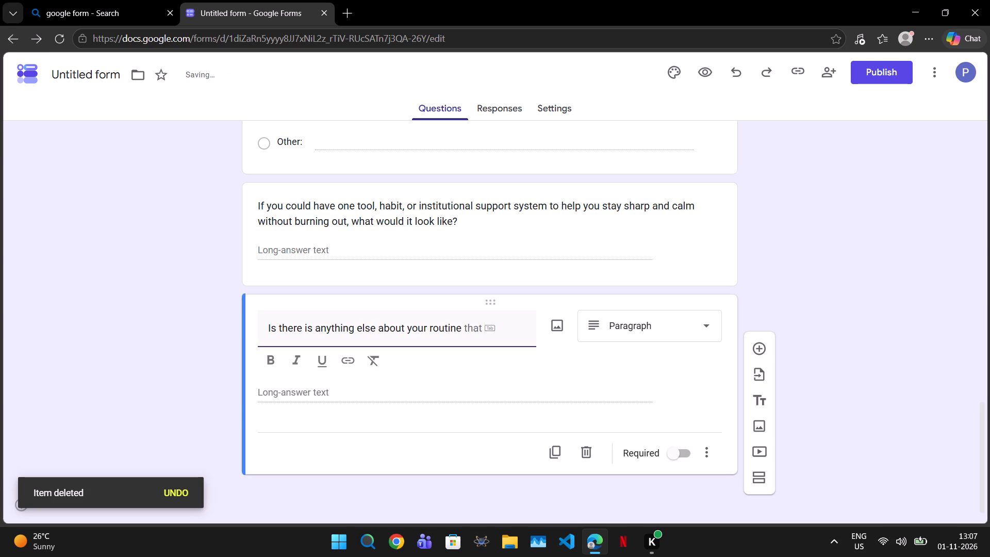
key(space)
text(or challanges)
key(space)
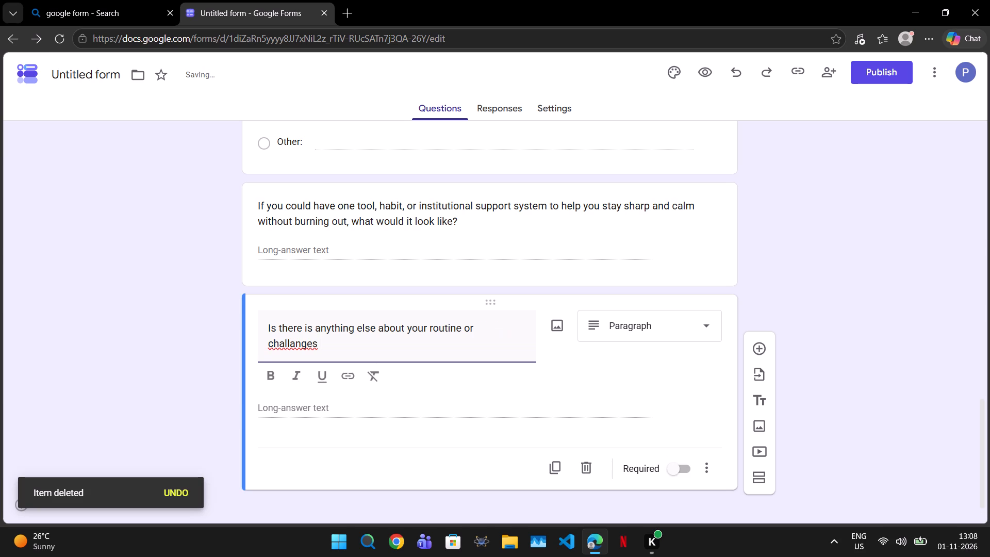
Continue the final question's text with "during exam weeks", correcting typos and wording.
text(dr)
key(BackSpace)
text(uring exam time)
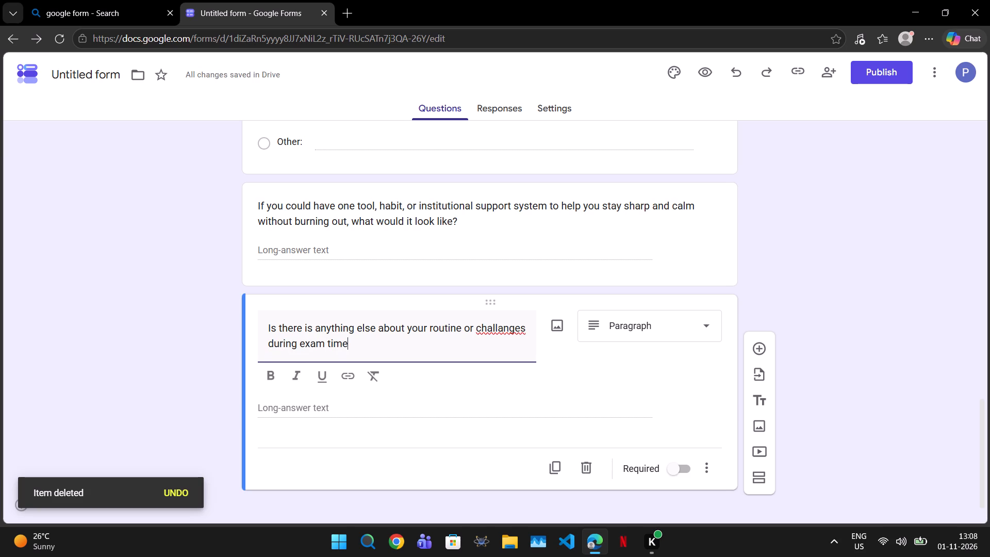
key(BackSpace)
key(BackSpace)
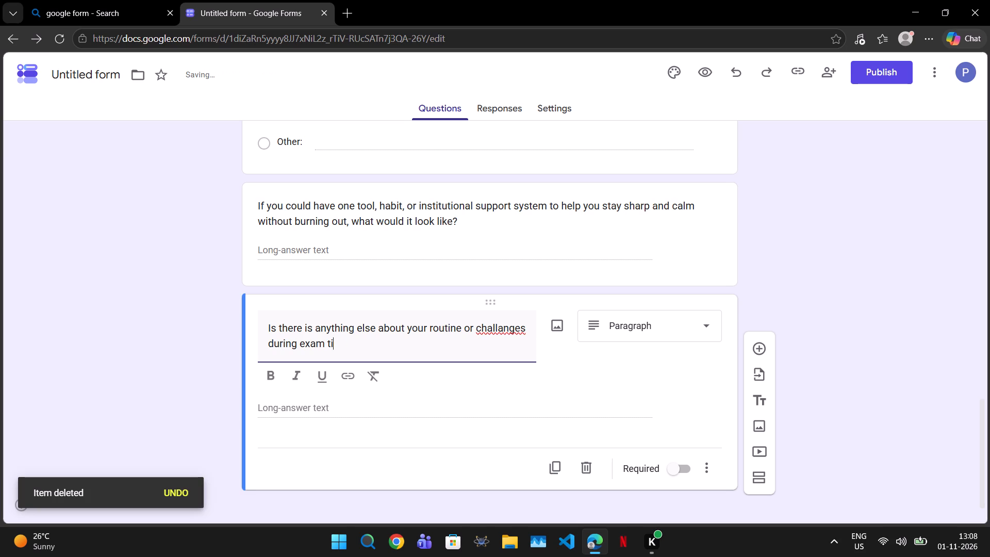
key(BackSpace)
key(BackSpace)
text(wej)
key(BackSpace)
text(eks)
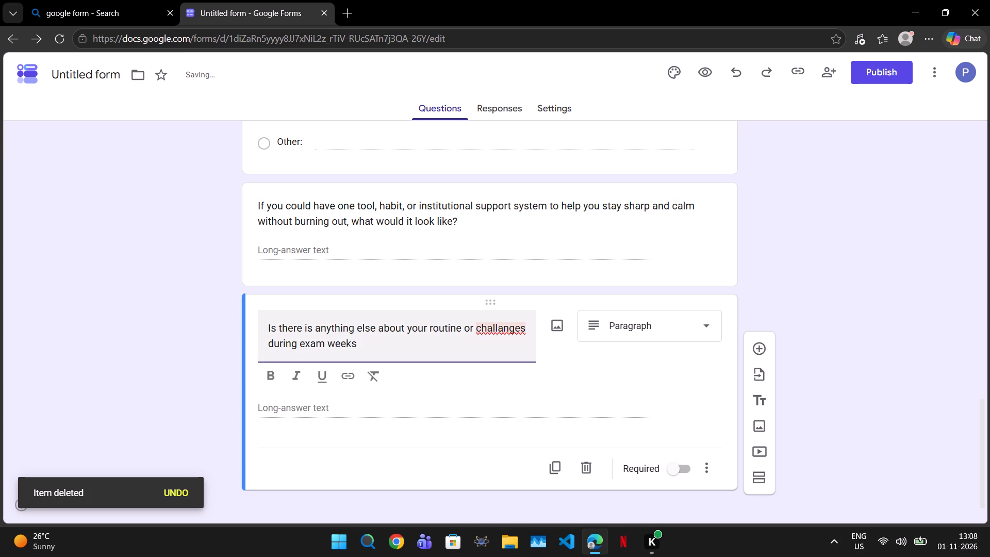
Correct the misspelled word "challanges" to "challenges" in the final question.
click(520, 329)
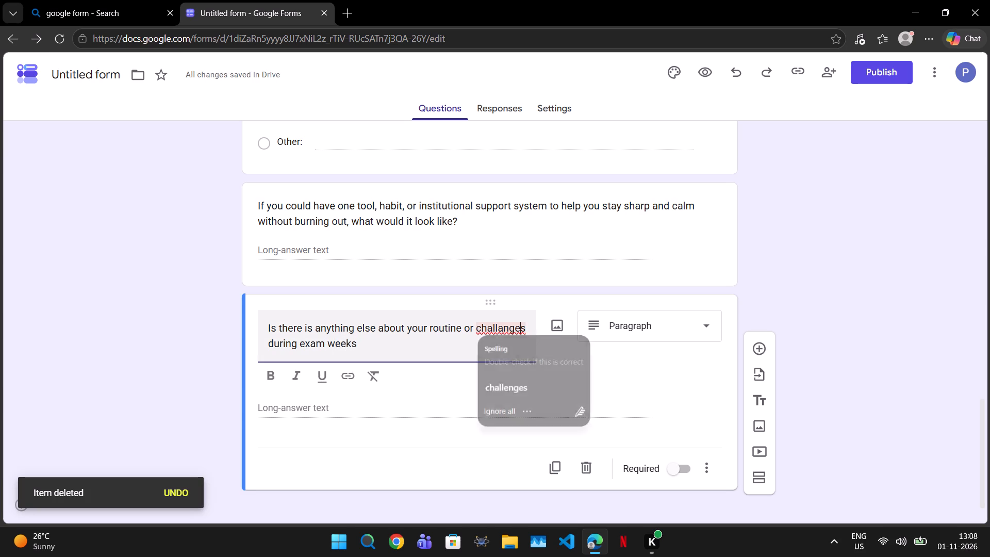
click(520, 381)
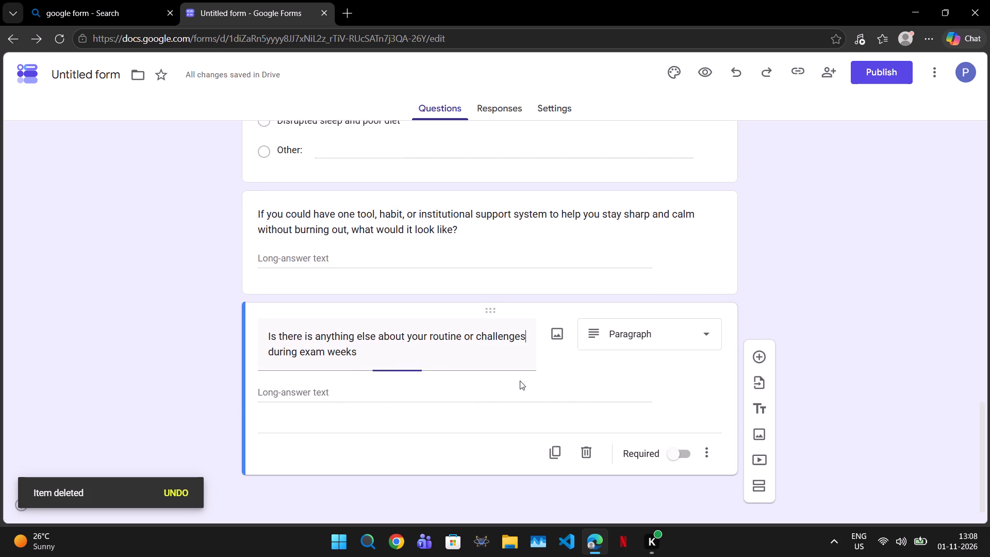
Complete the final question's text with "that you would like to share?" after "during exam weeks".
click(375, 348)
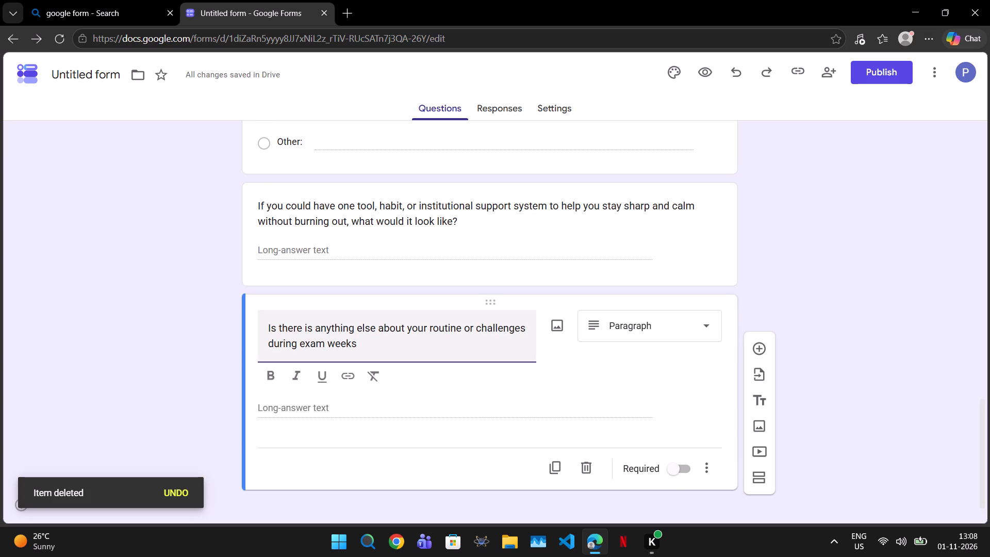
key(space)
text(that you would like)
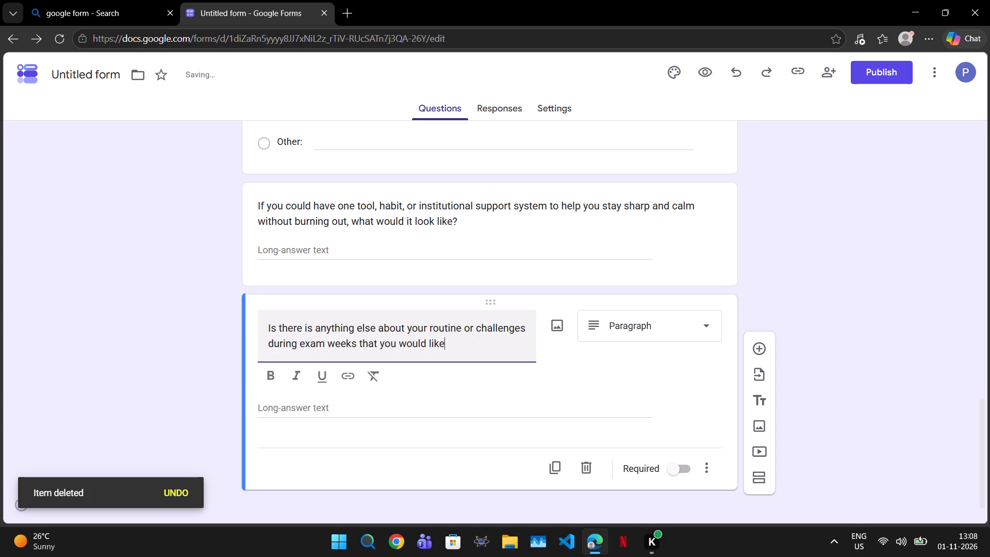
key(space)
text(to share)
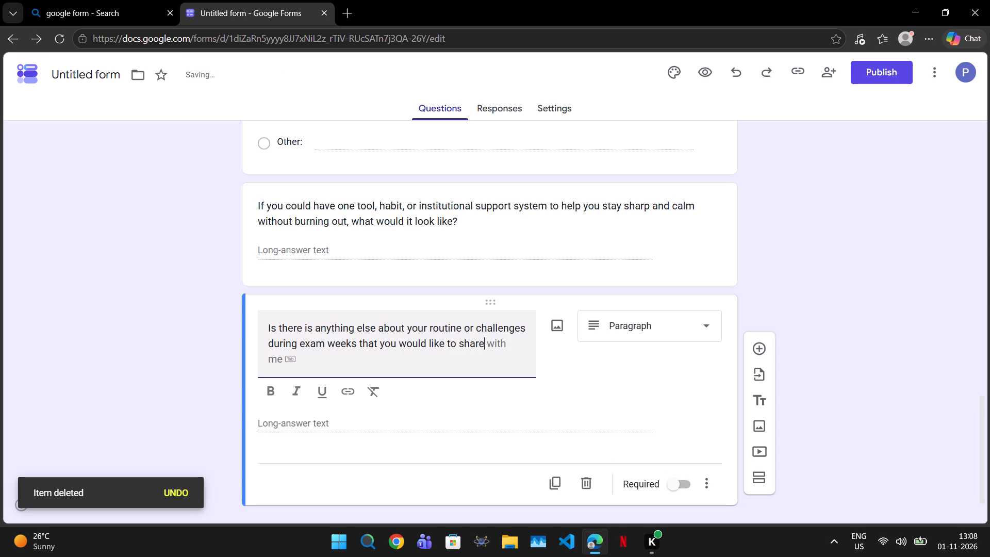
key(shift+question)
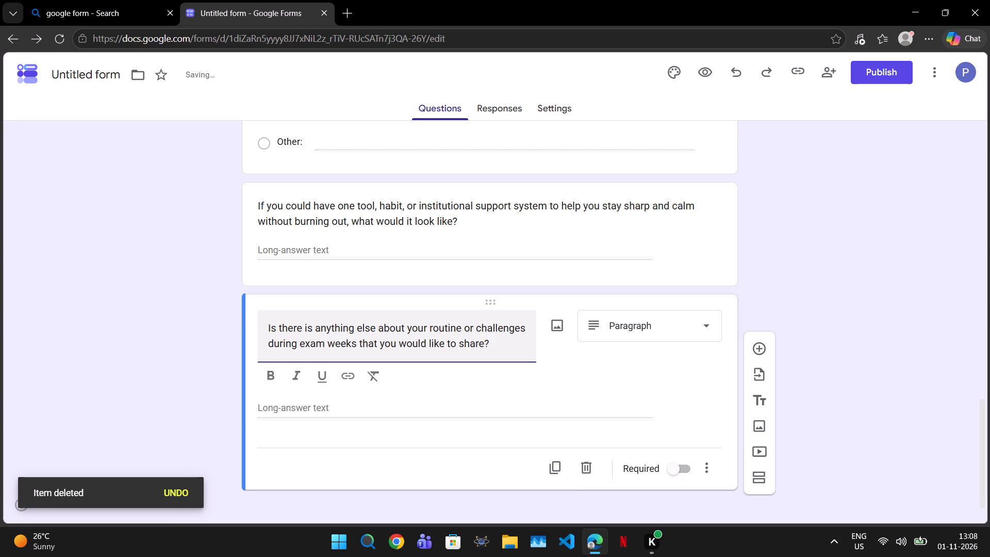
Begin the form description with "This short interview-style survey aims to understand".
scroll(442, 373, down, 1)
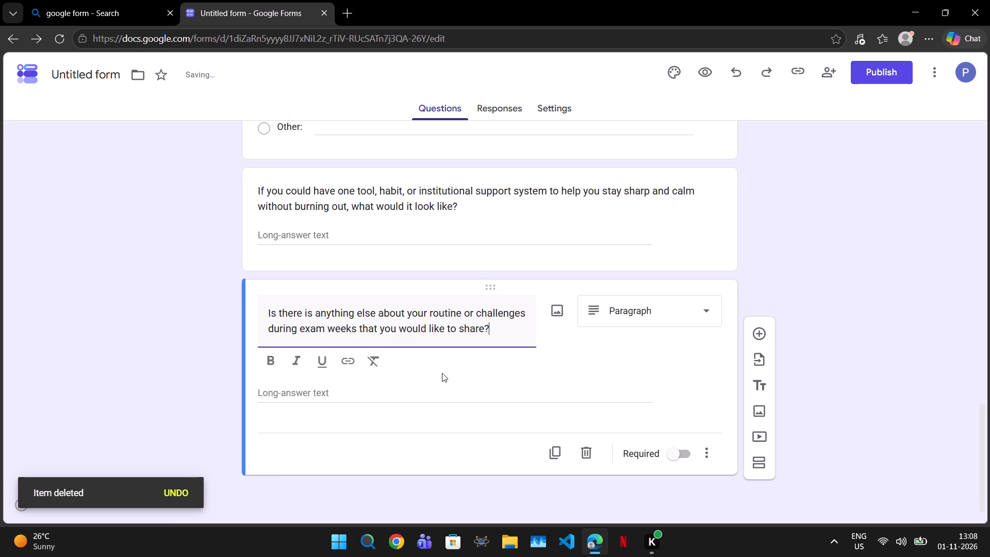
scroll(442, 373, down, 1)
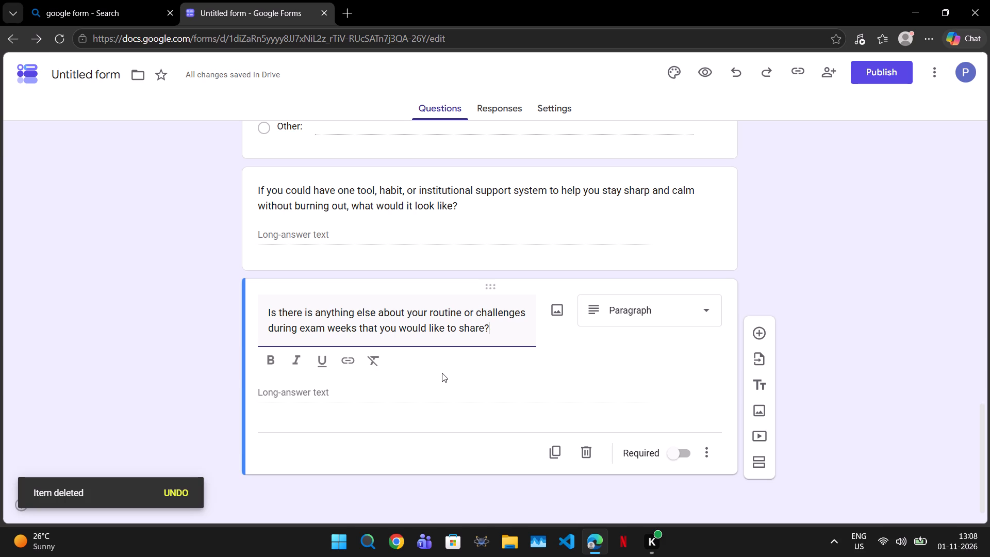
scroll(442, 373, up, 1)
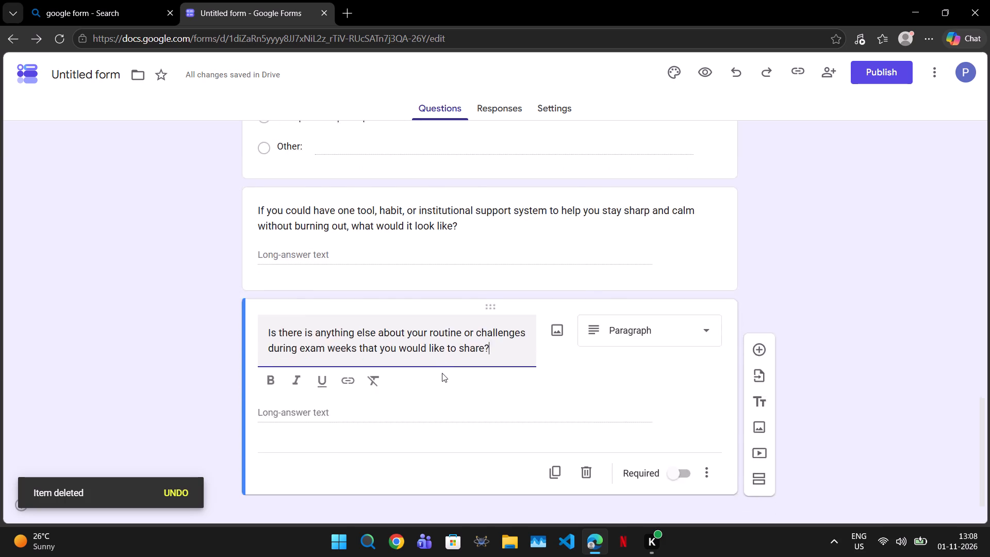
scroll(442, 373, up, 6)
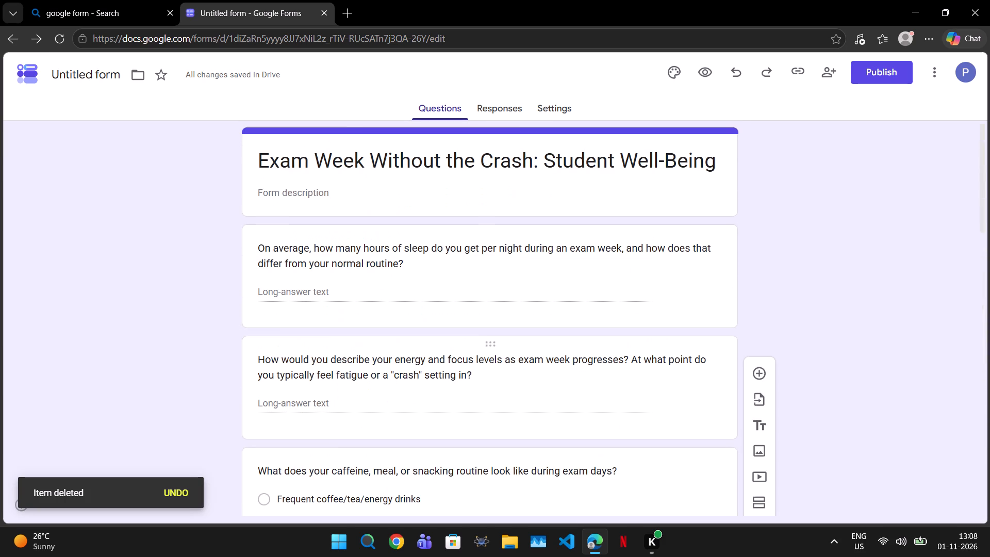
scroll(442, 373, down, 1)
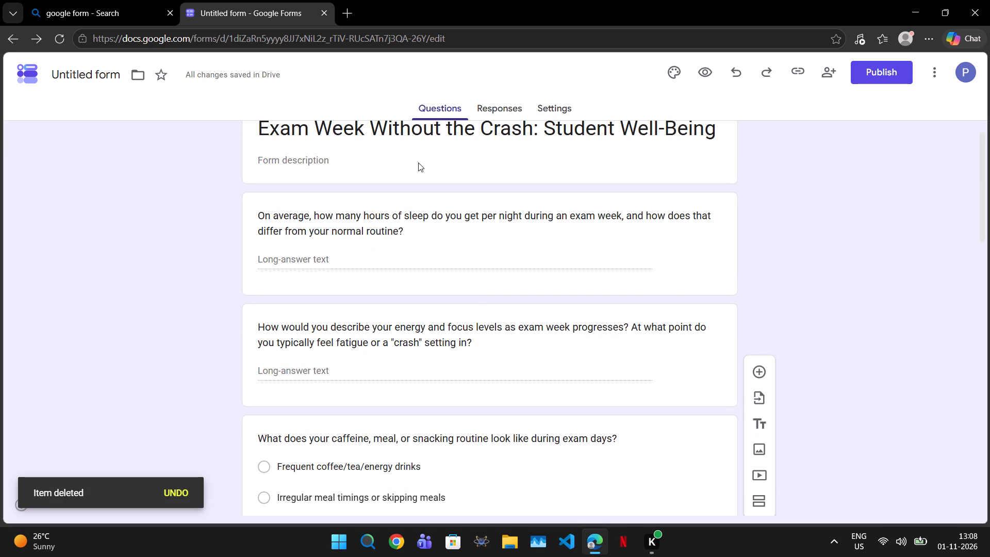
click(395, 165)
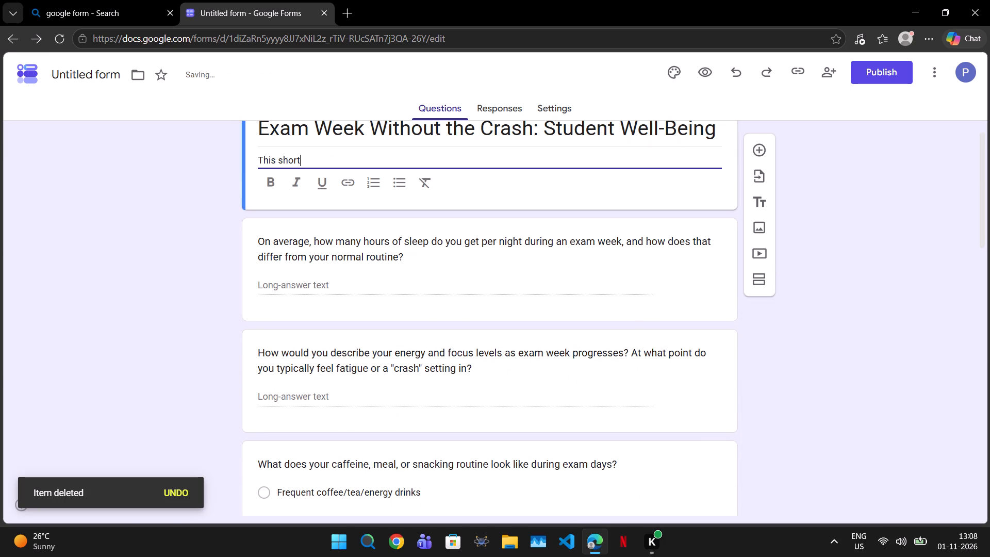
key(space)
text(inter)
text(view)
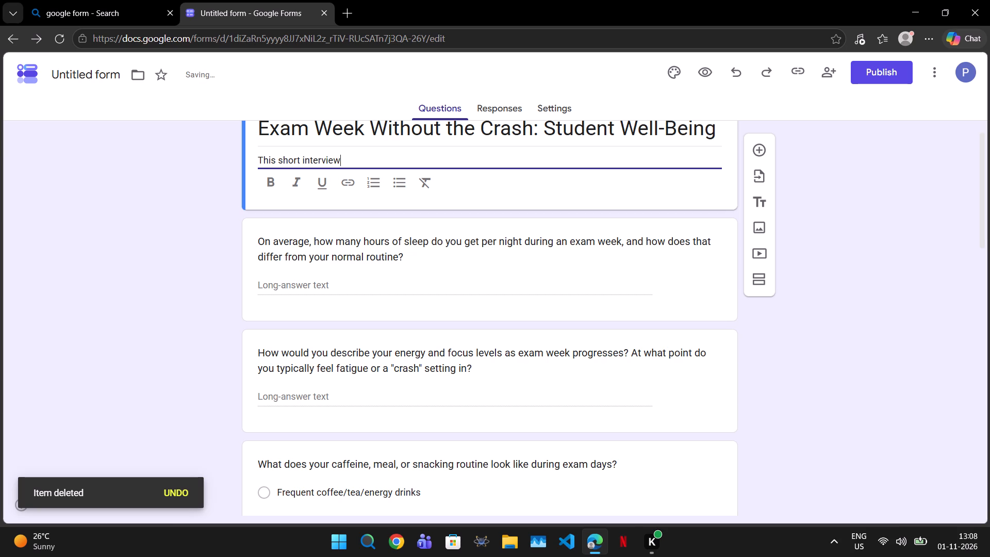
text(-style sy)
key(BackSpace)
text(urvey aims to)
key(space)
text(understanf)
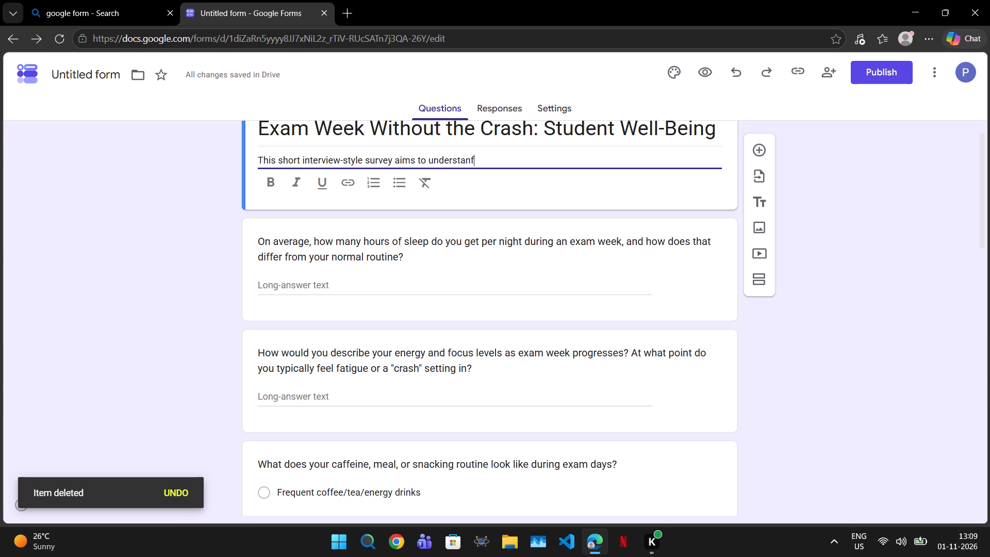
key(BackSpace)
text(d why)
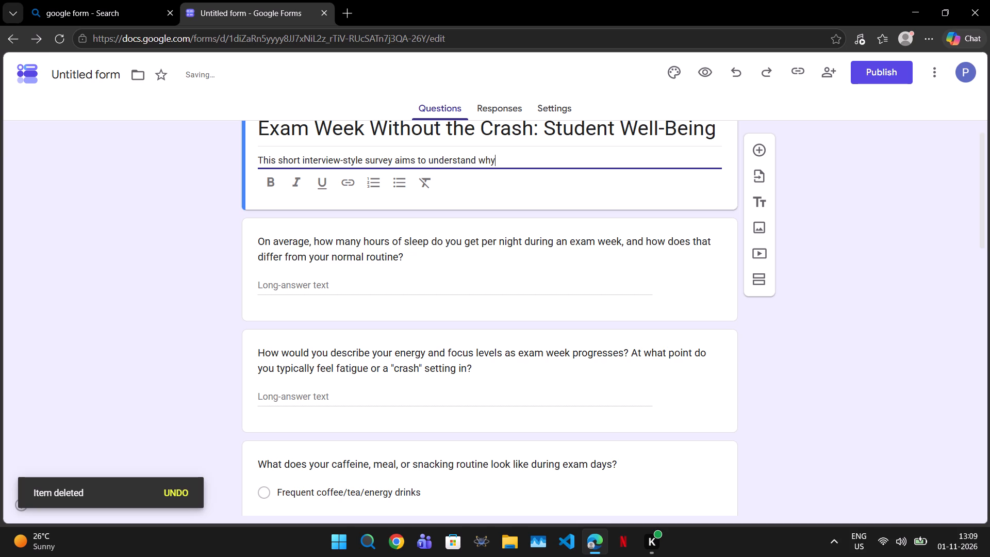
key(BackSpace)
key(BackSpace)
key(BackSpace)
Complete the description's first sentence with "the daily routines, energy levels, and stress factor students face during exam weeks.".
text(the daily routines)
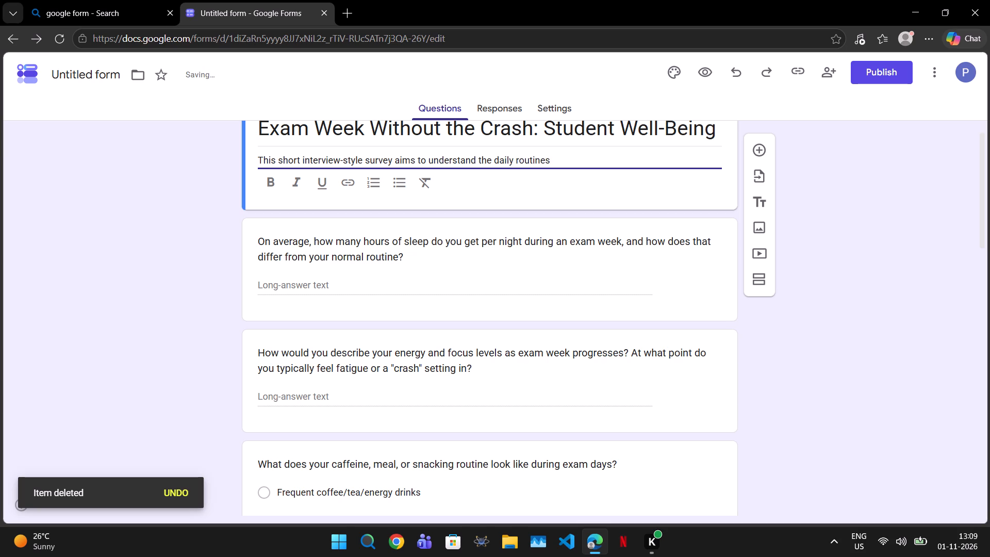
text(, energy levels)
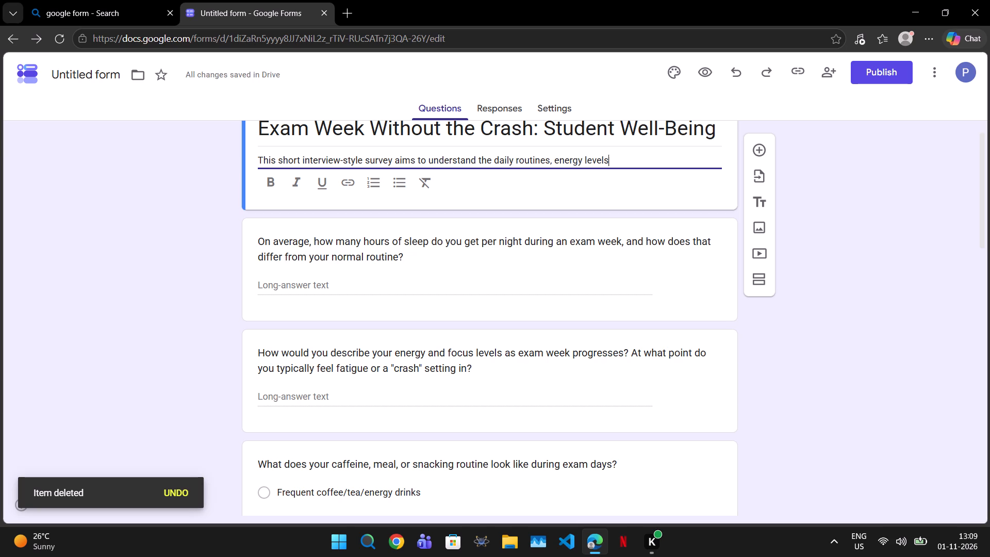
text(, and stress factor)
key(space)
text(students)
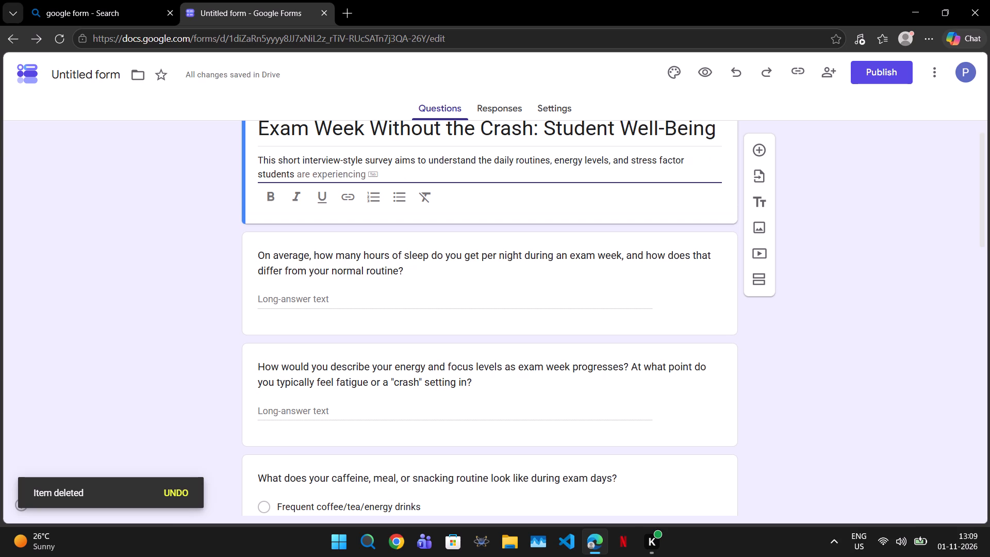
key(space)
text(face)
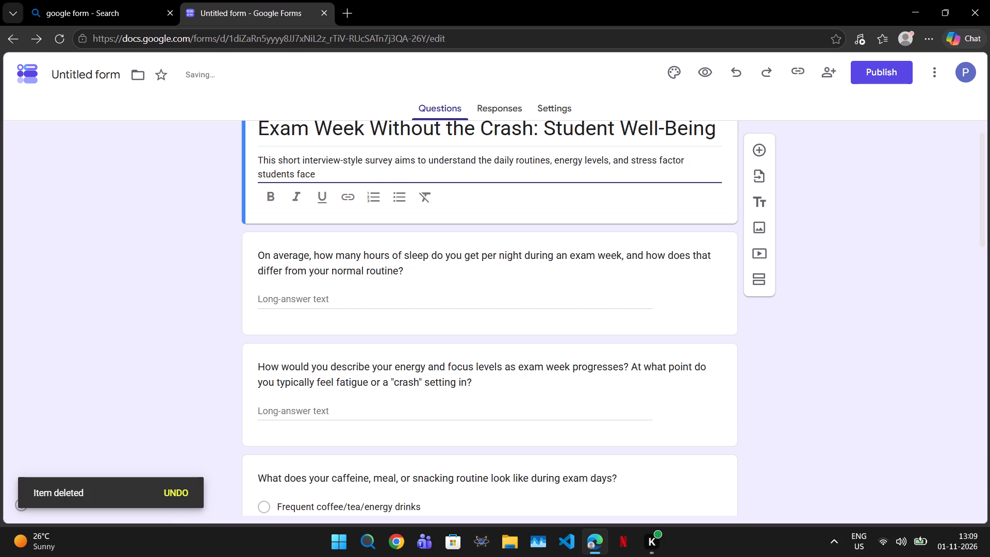
key(space)
text(during exam weeks)
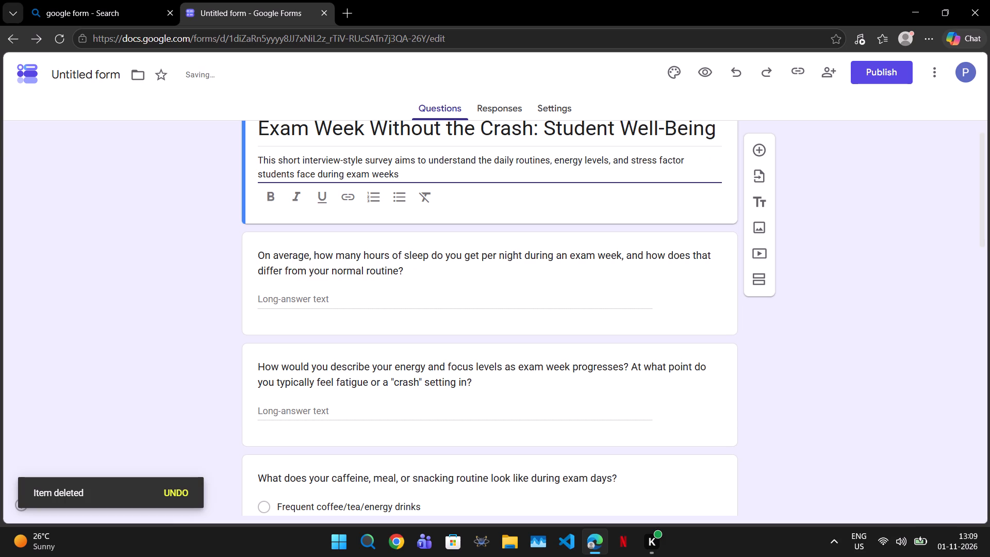
key(period)
Start the description's second sentence with "Your input will help us", separated from the first sentence by a space.
text(out)
key(BackSpace)
text(r input will help us)
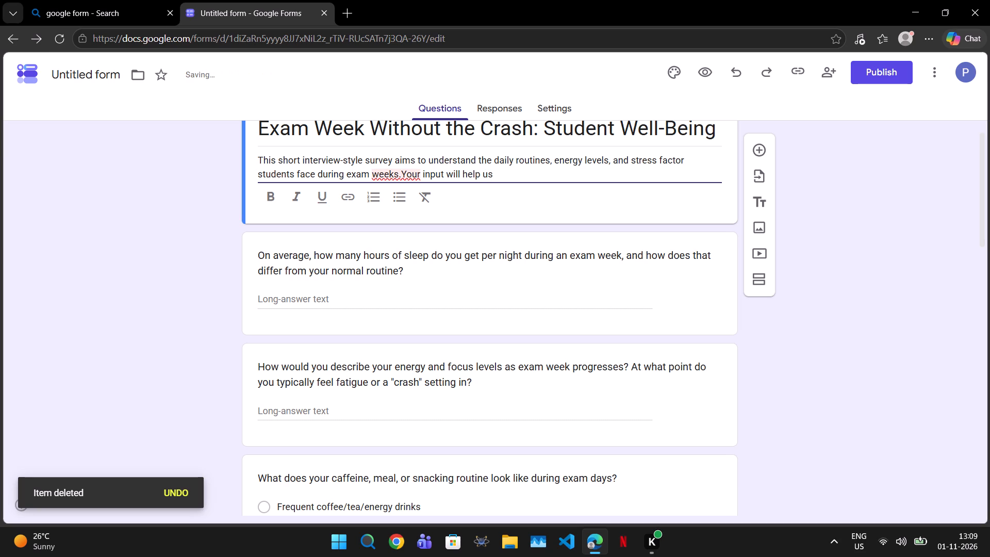
click(403, 176)
key(space)
click(502, 172)
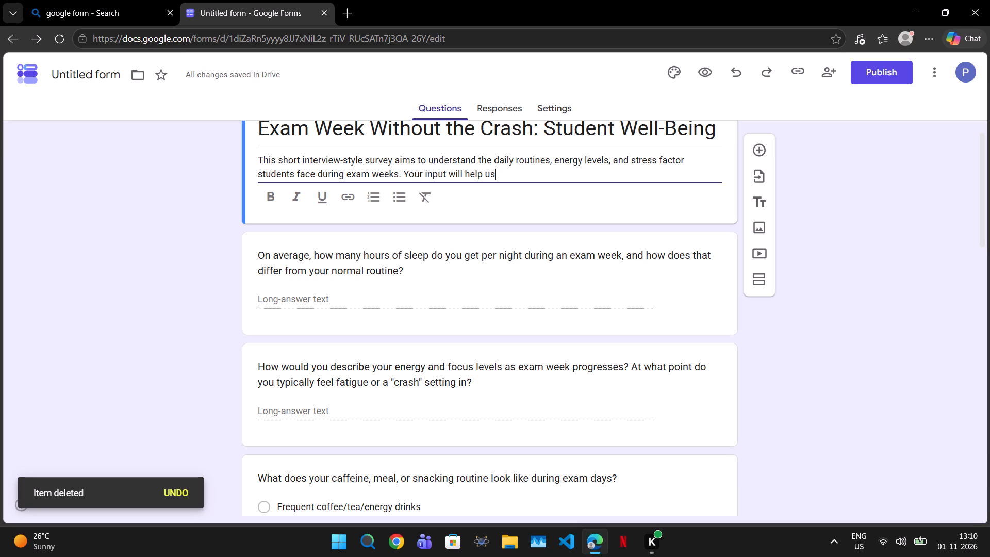
Continue the description's second sentence with "identify what triggers the mid-exam "crash"", putting crash in quotation marks.
key(space)
text(identify)
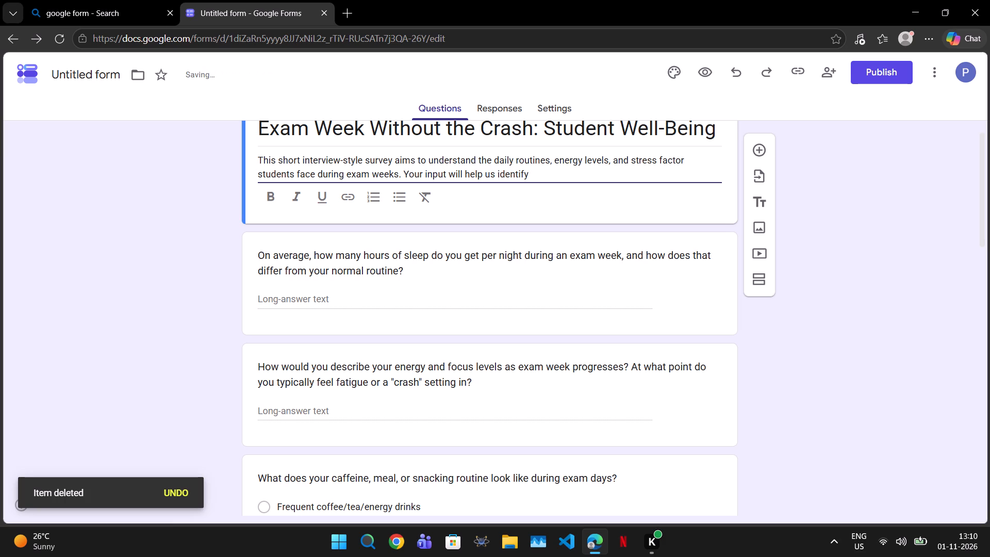
key(space)
text(what trige)
key(BackSpace)
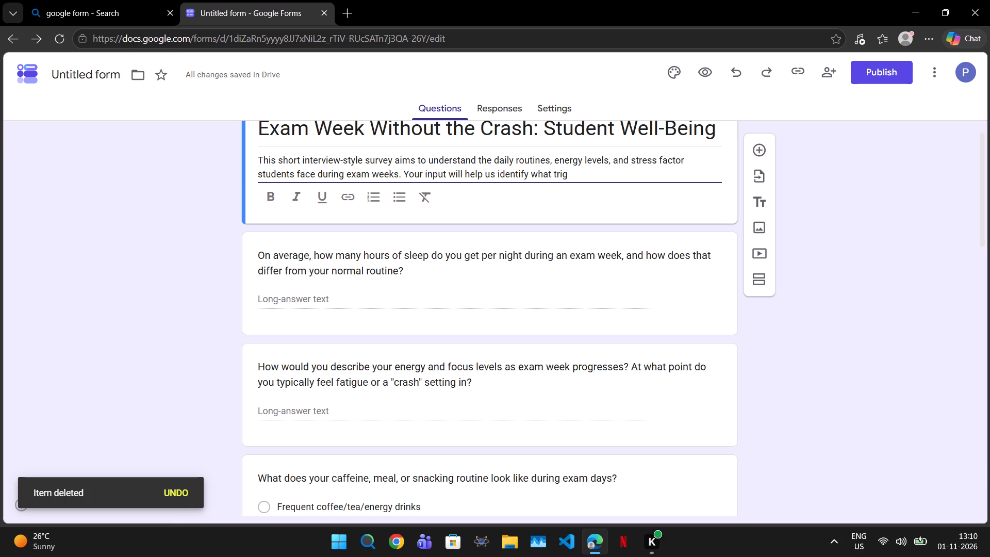
text(gers the)
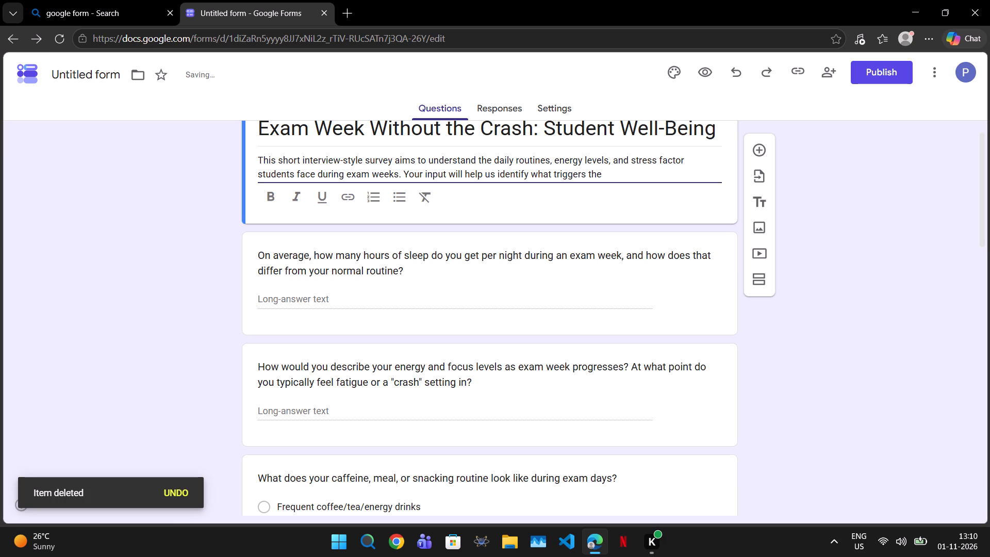
key(space)
text(mid-exam)
key(space)
text("")
key(Left)
text(crash)
key(Right)
Finish the description's second sentence with "and how to build better habits and support systems for student well-being.".
key(space)
text(and how)
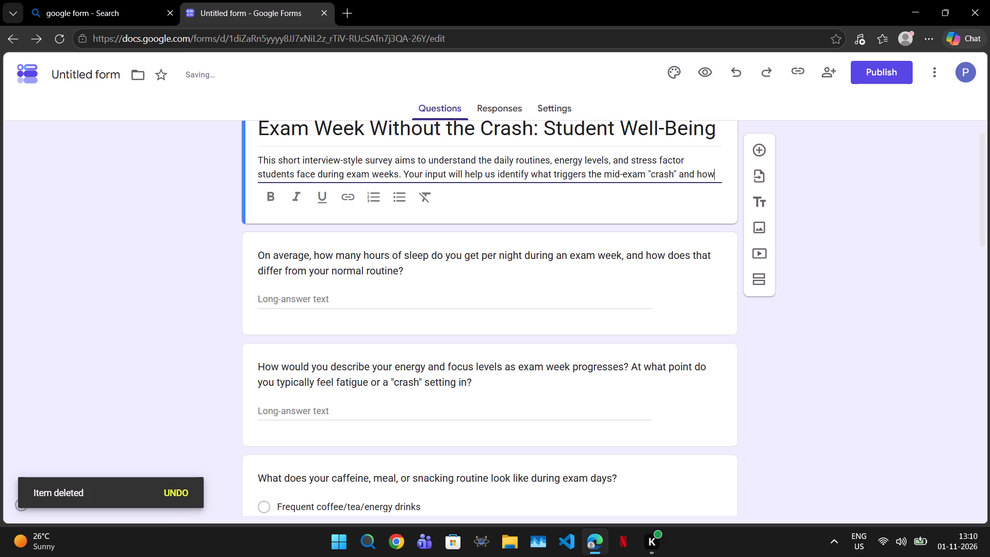
key(space)
text(to build better)
key(space)
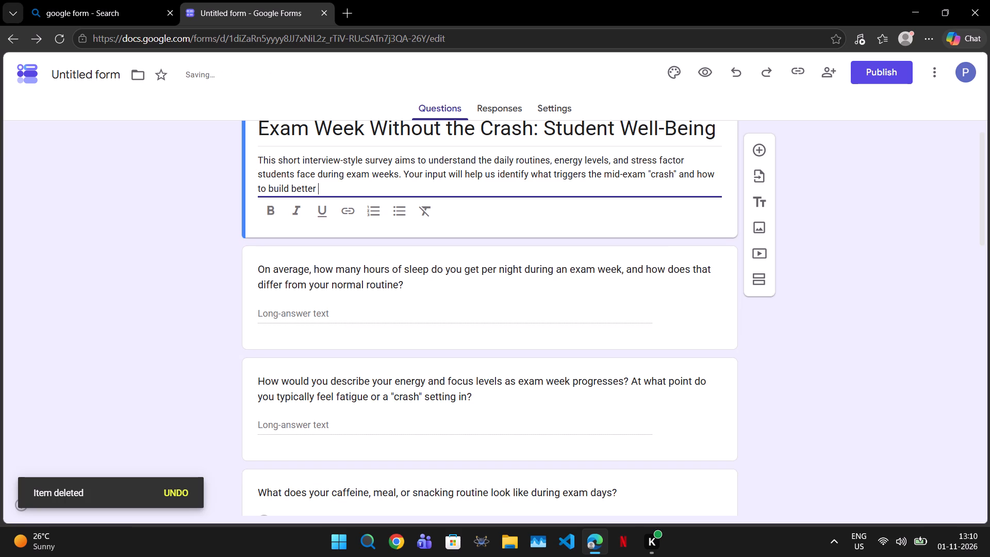
text(habits)
key(space)
text(and support systems for students)
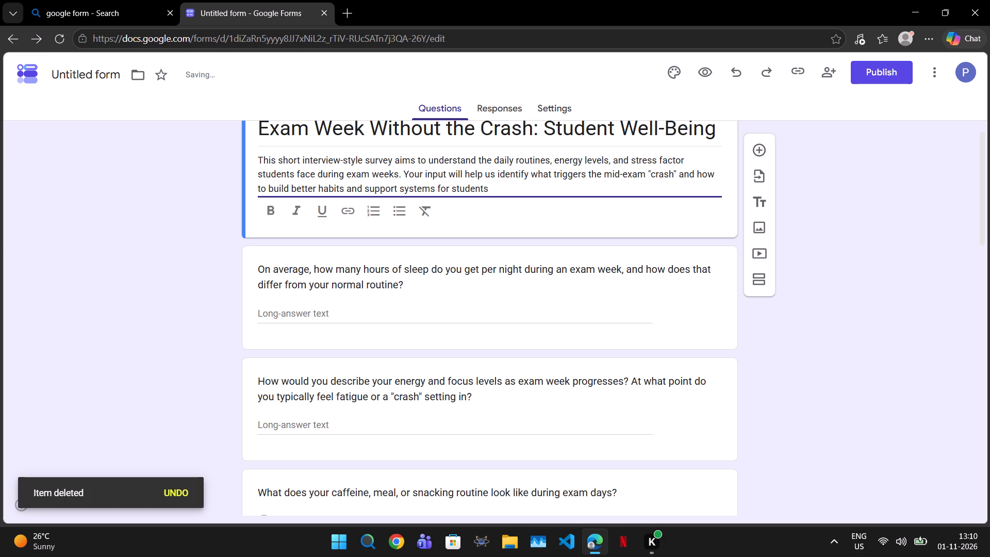
key(BackSpace)
key(space)
text(well-being)
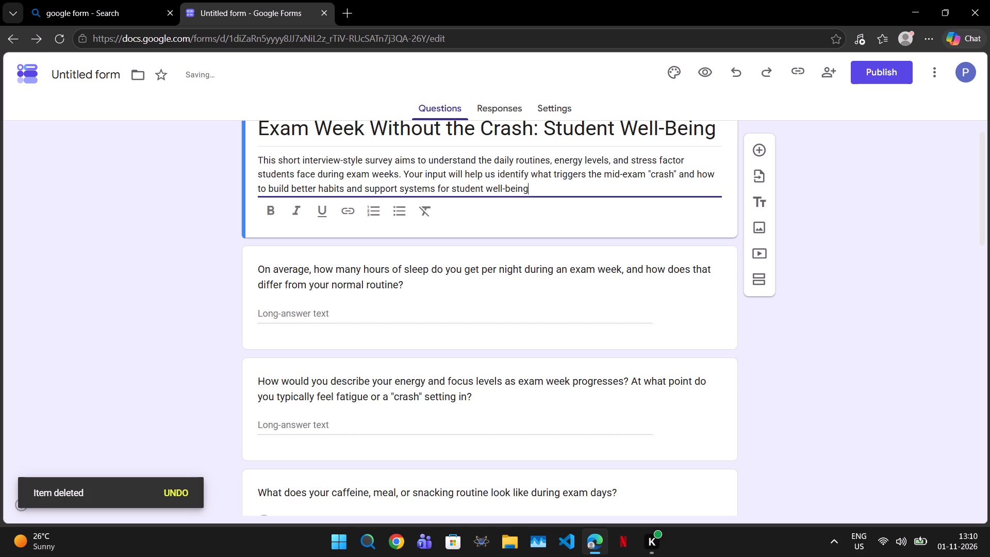
key(period)
Start the description's third sentence with "All responses are completely confidential", separated from the second sentence by a space.
key(a)
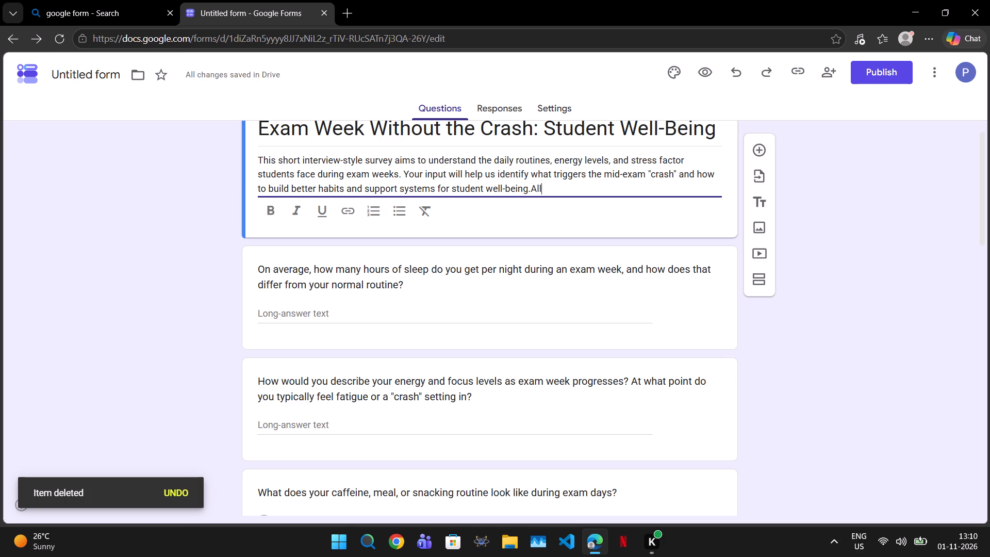
key(Left)
key(Left)
key(Left)
key(space)
key(Right)
key(Right)
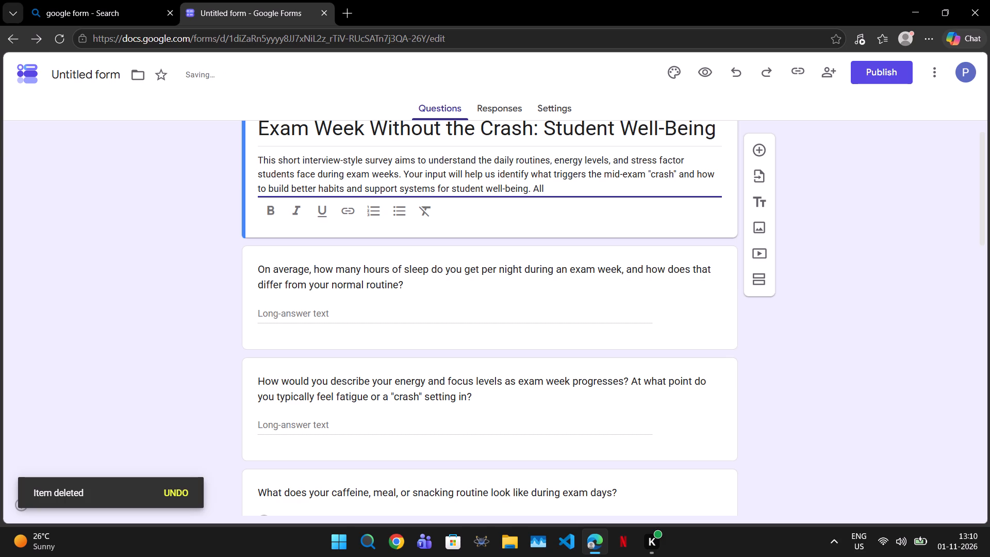
key(Right)
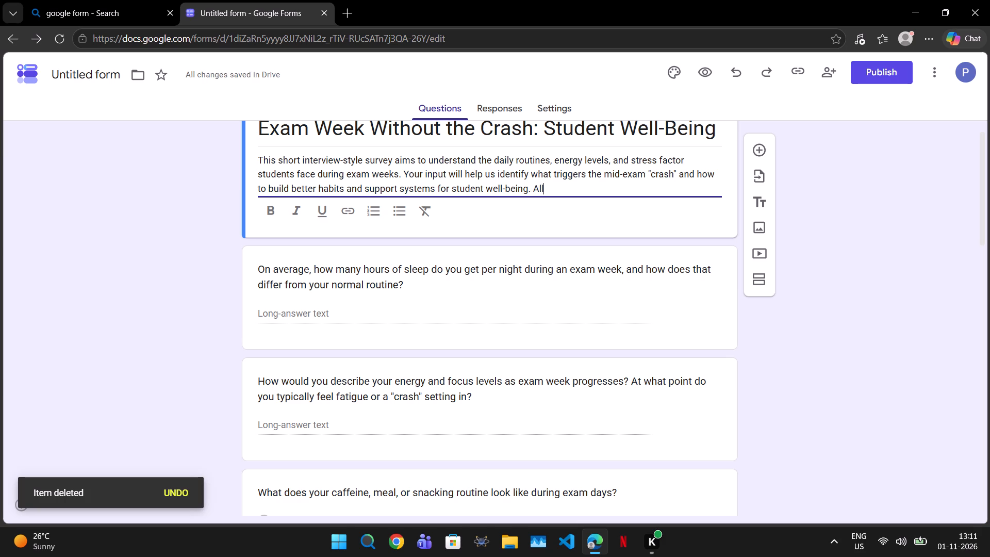
key(space)
text(responses are)
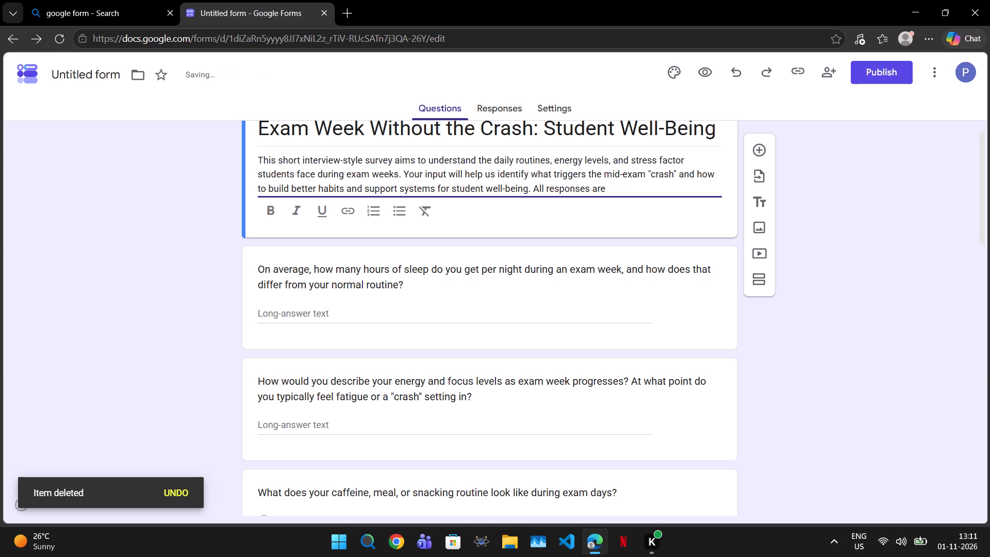
key(space)
text(completely confidential)
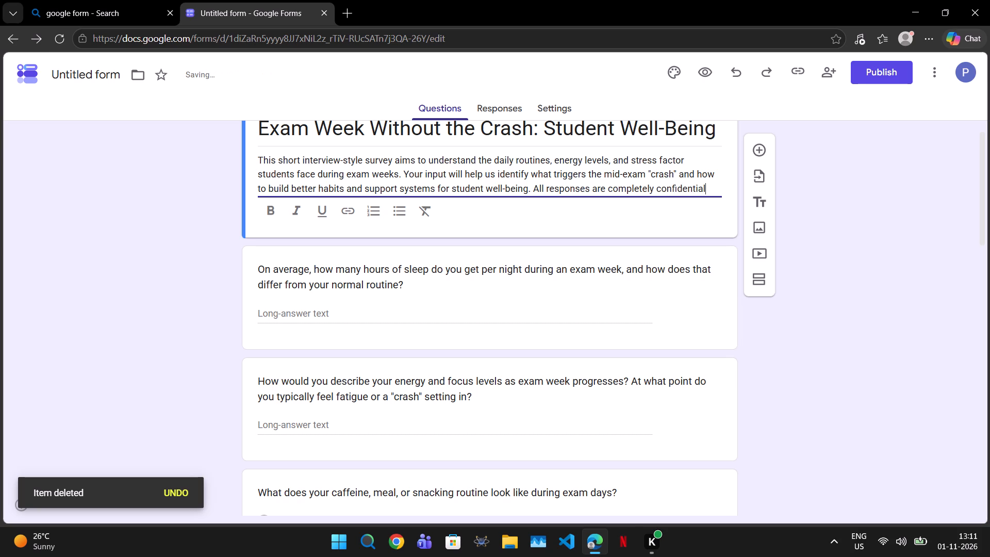
Finish the description's third sentence with "and will take approximately 3-4 minutes to complete".
key(space)
text(and will)
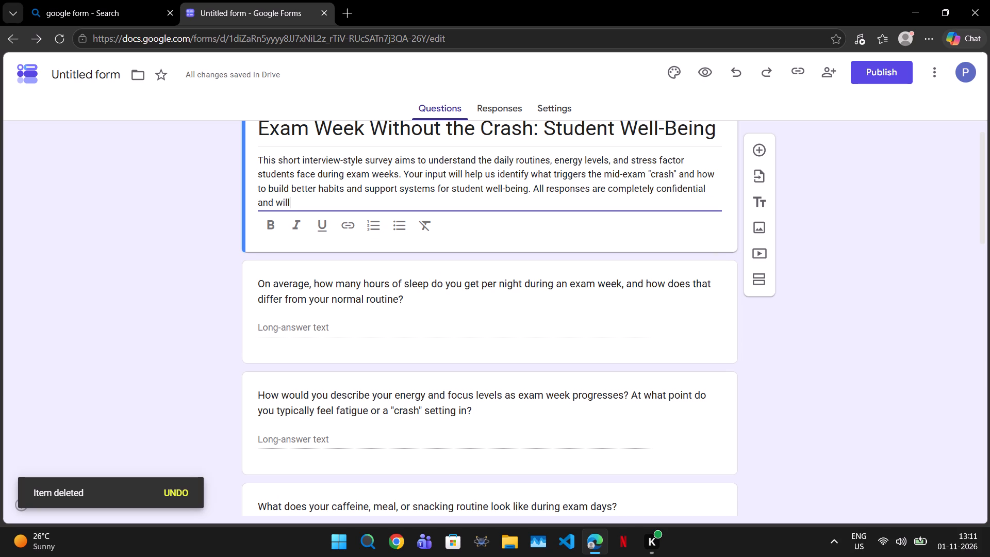
key(space)
text(take approximately)
key(space)
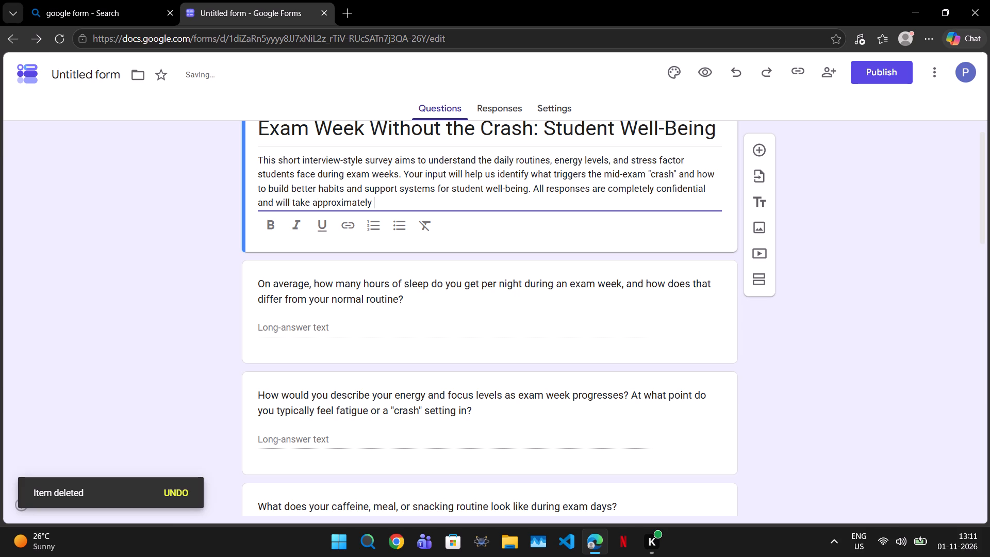
text(3.4)
key(BackSpace)
key(BackSpace)
text(-4 minutes)
key(space)
text(to complete)
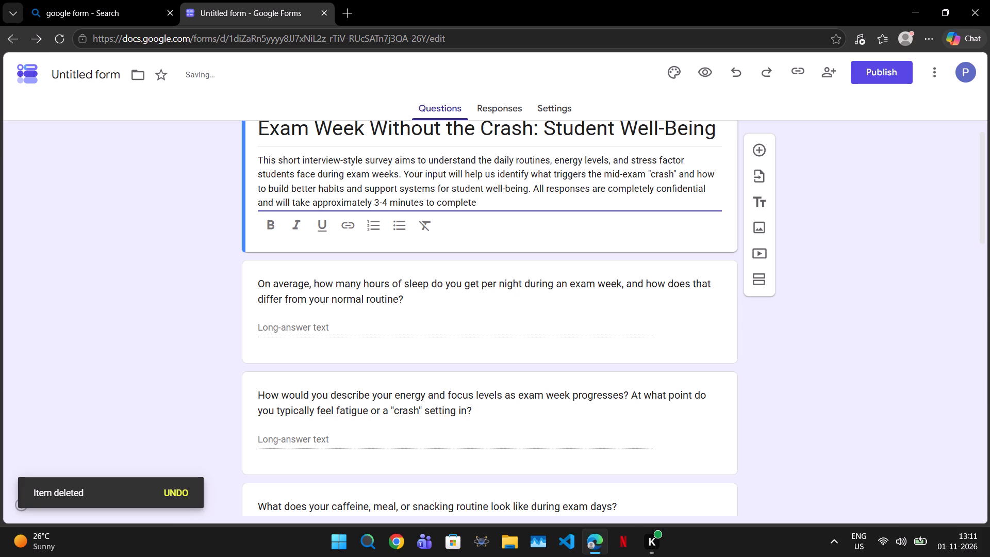
Publish the form, keeping the responders as anyone with the link.
click(868, 75)
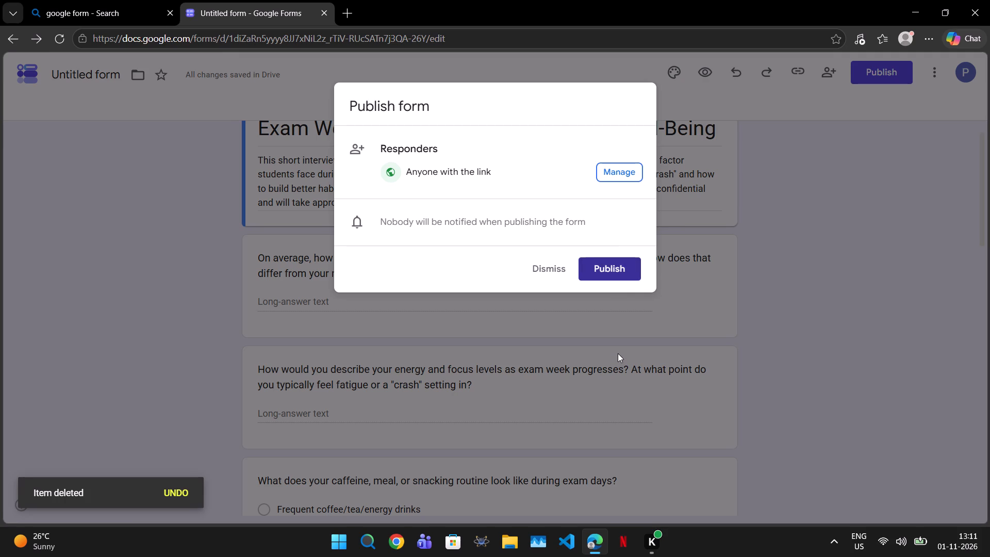
click(608, 273)
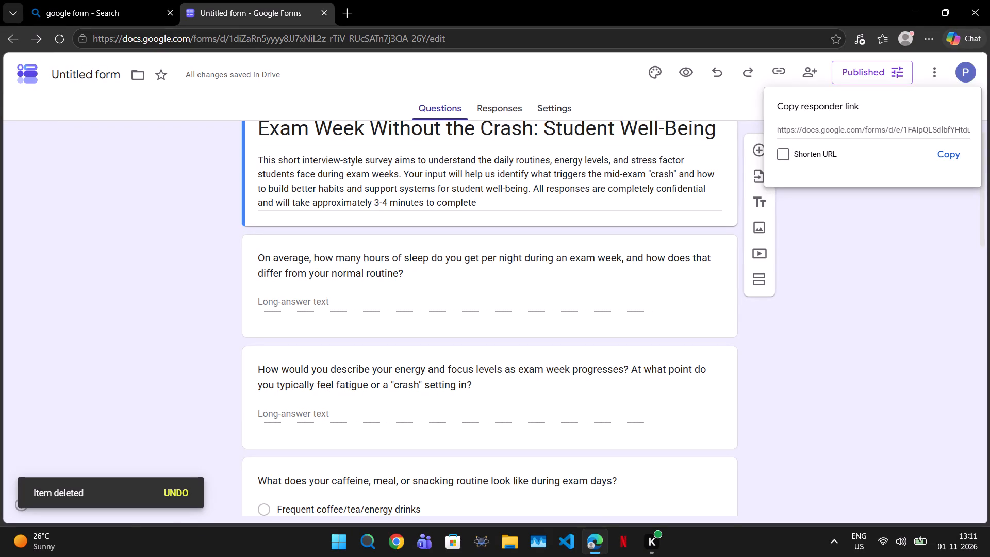
Copy the published form's full, unshortened responder link to the clipboard.
drag(777, 129, 947, 131)
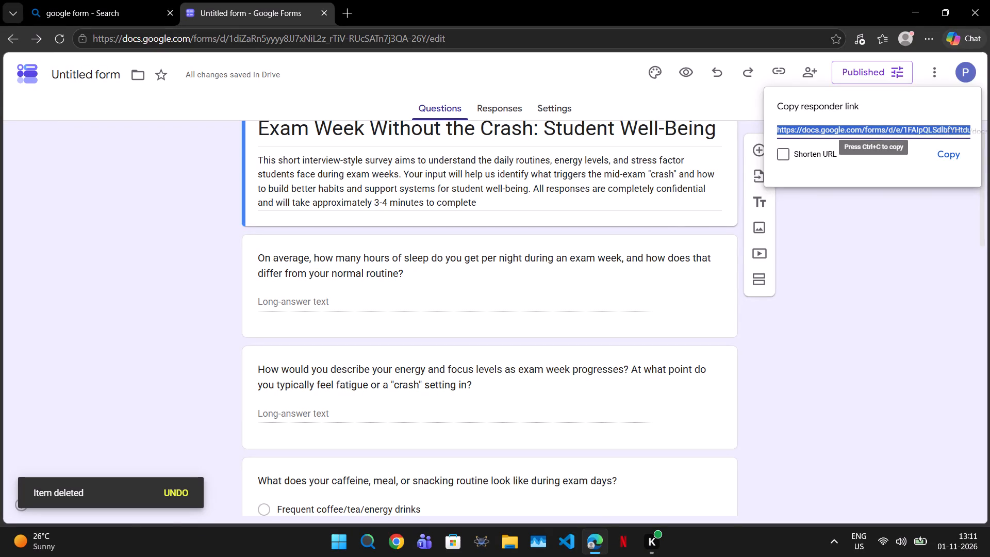
right_click(947, 131)
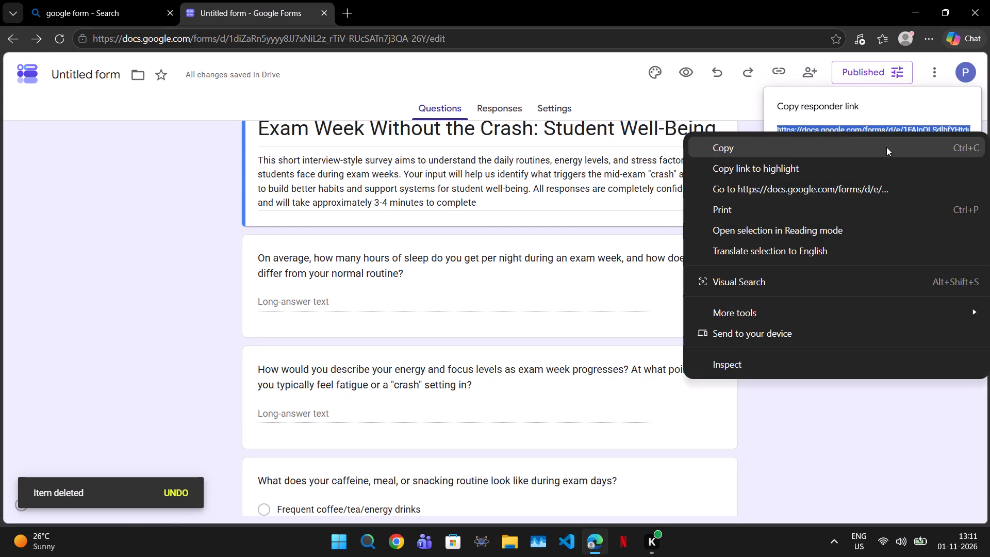
click(886, 147)
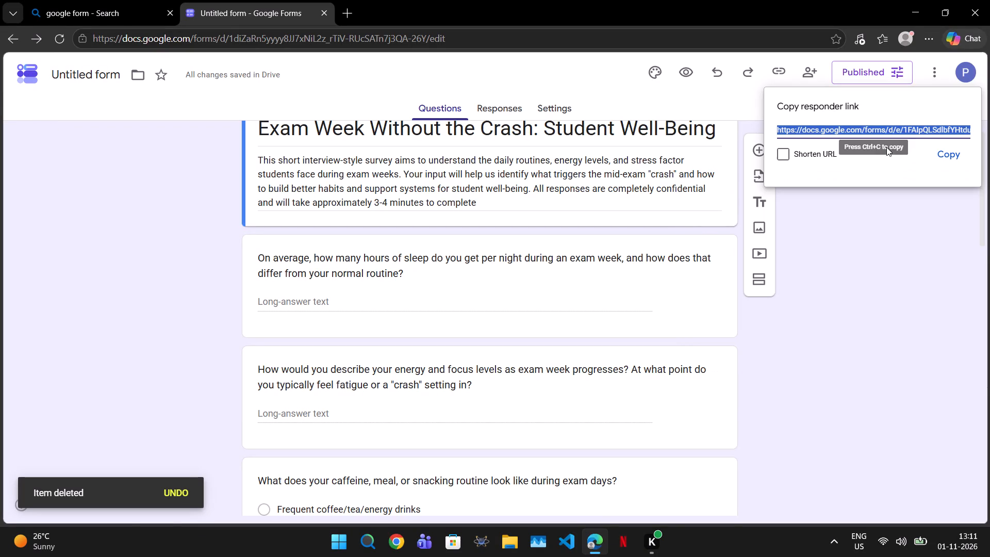